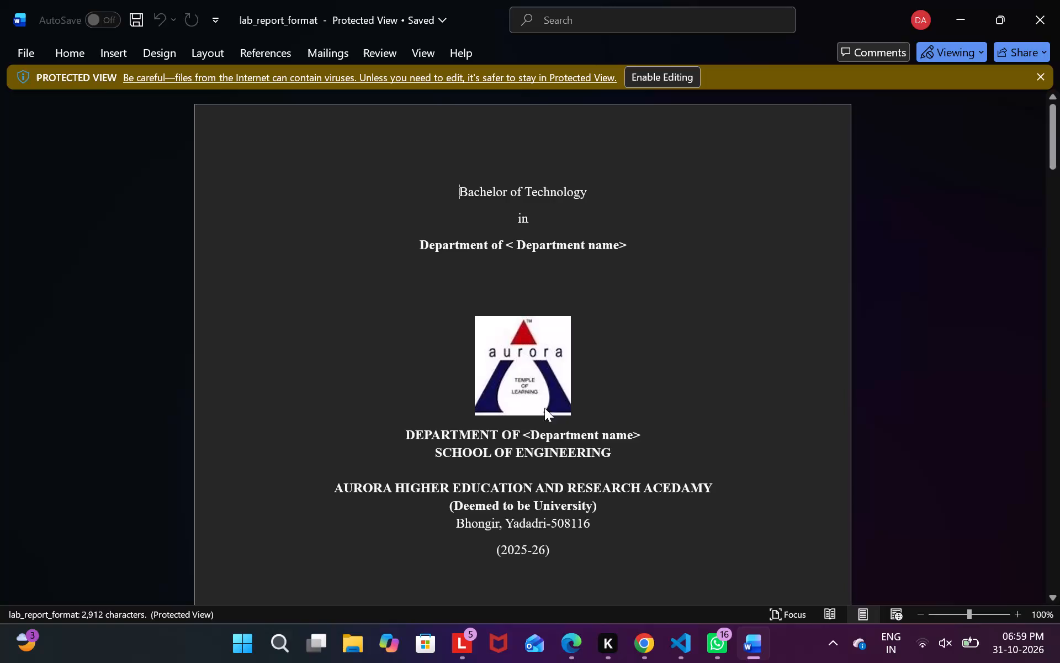
Look through the lab_report_format template, from the cover page to the certificate and the numbered Python questions.
{"action": "scroll", "coordinate": [555, 412], "scroll_direction": "down", "scroll_amount": 4}
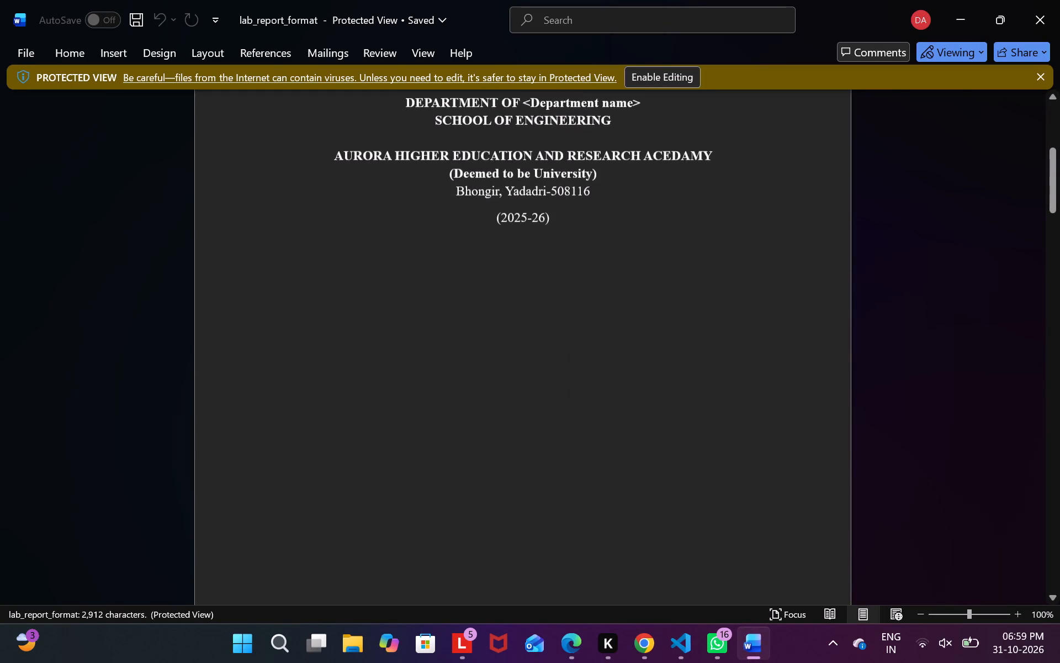
{"action": "scroll", "coordinate": [555, 412], "scroll_direction": "down", "scroll_amount": 2}
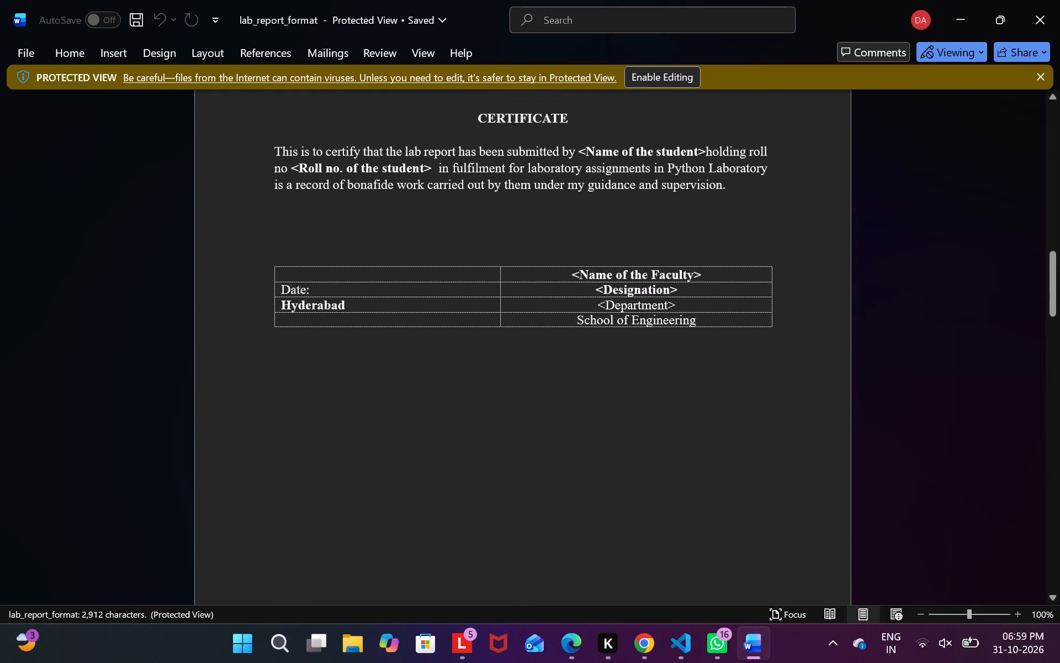
{"action": "scroll", "coordinate": [555, 412], "scroll_direction": "down", "scroll_amount": 2}
{"action": "scroll", "coordinate": [555, 412], "scroll_direction": "up", "scroll_amount": 2}
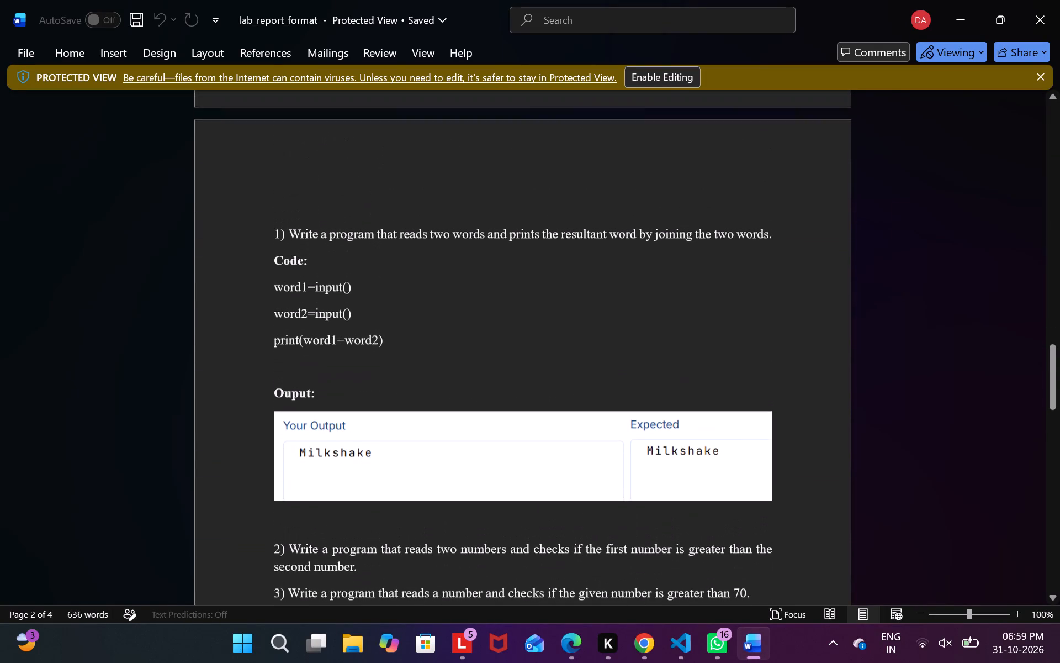
Enable editing of the protected lab_report_format document.
{"action": "left_click", "coordinate": [662, 75]}
Delete all the numbered sample questions, code and output image after the certificate page, including the leftover list number.
{"action": "scroll", "coordinate": [604, 372], "scroll_direction": "down", "scroll_amount": 1}
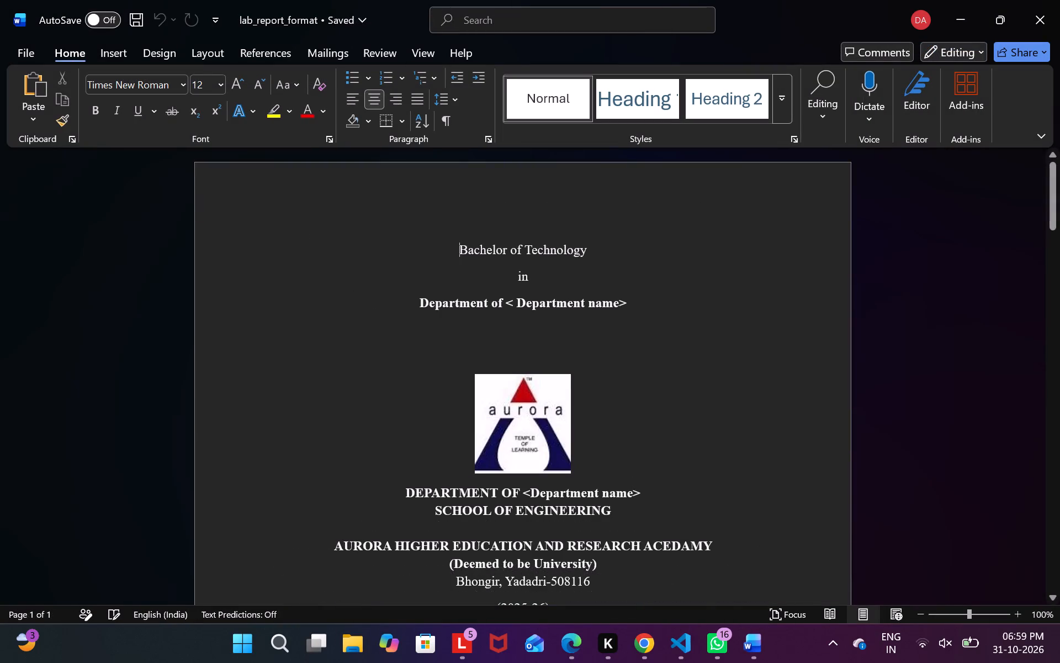
{"action": "scroll", "coordinate": [604, 372], "scroll_direction": "down", "scroll_amount": 2}
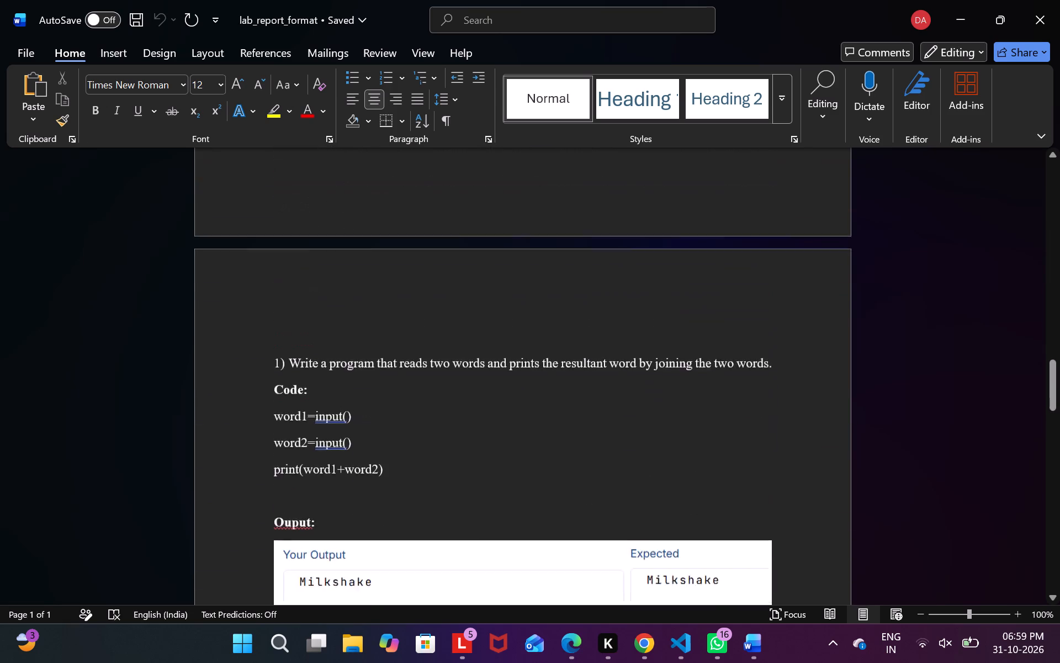
{"action": "left_click_drag", "start_coordinate": [278, 420], "coordinate": [433, 577]}
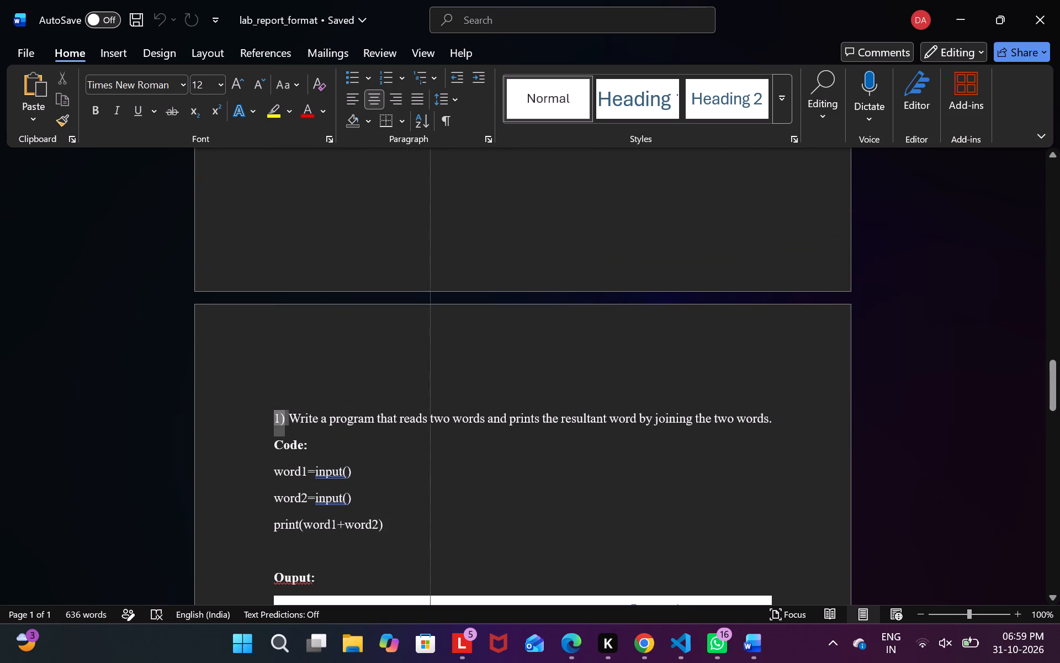
{"action": "left_click_drag", "start_coordinate": [433, 577], "coordinate": [394, 501]}
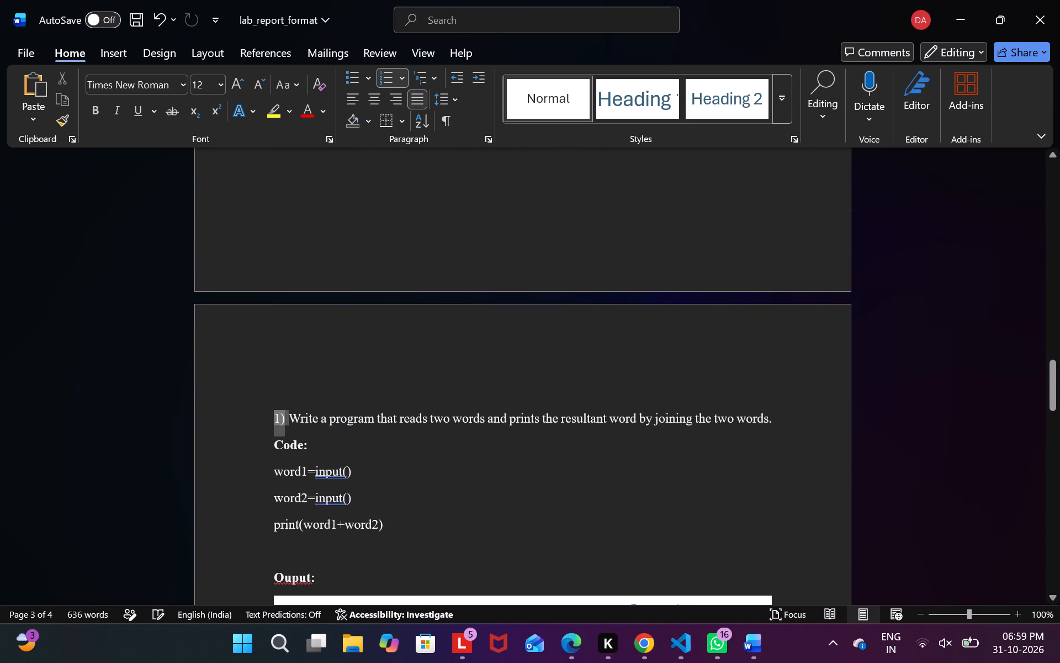
{"action": "left_click_drag", "start_coordinate": [290, 417], "coordinate": [447, 627]}
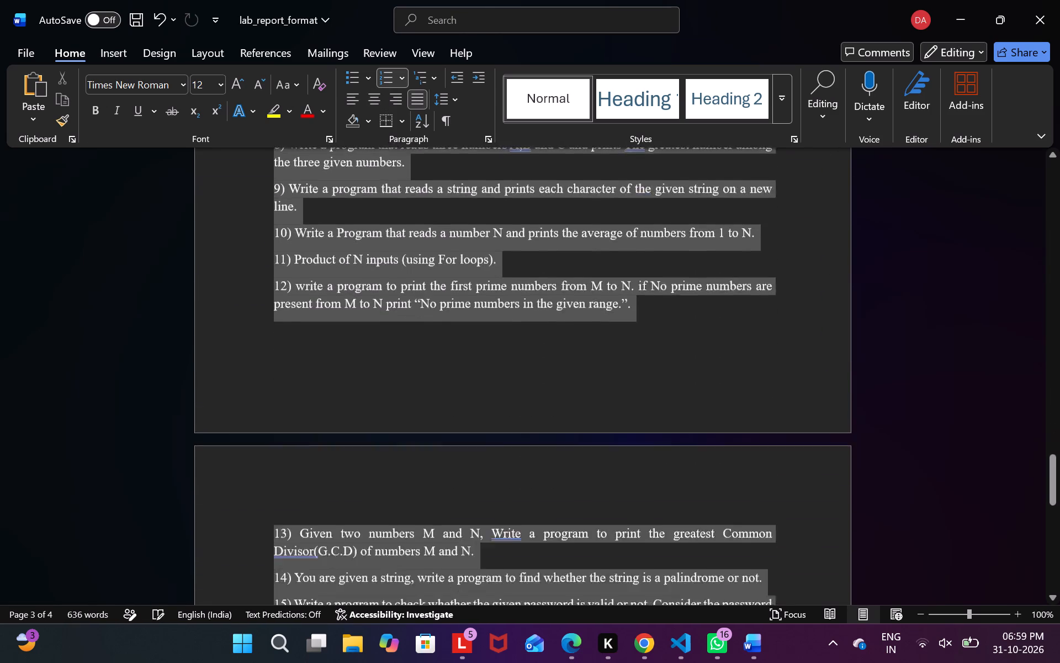
{"action": "left_click_drag", "start_coordinate": [447, 627], "coordinate": [463, 307]}
{"action": "key", "text": "BackSpace"}
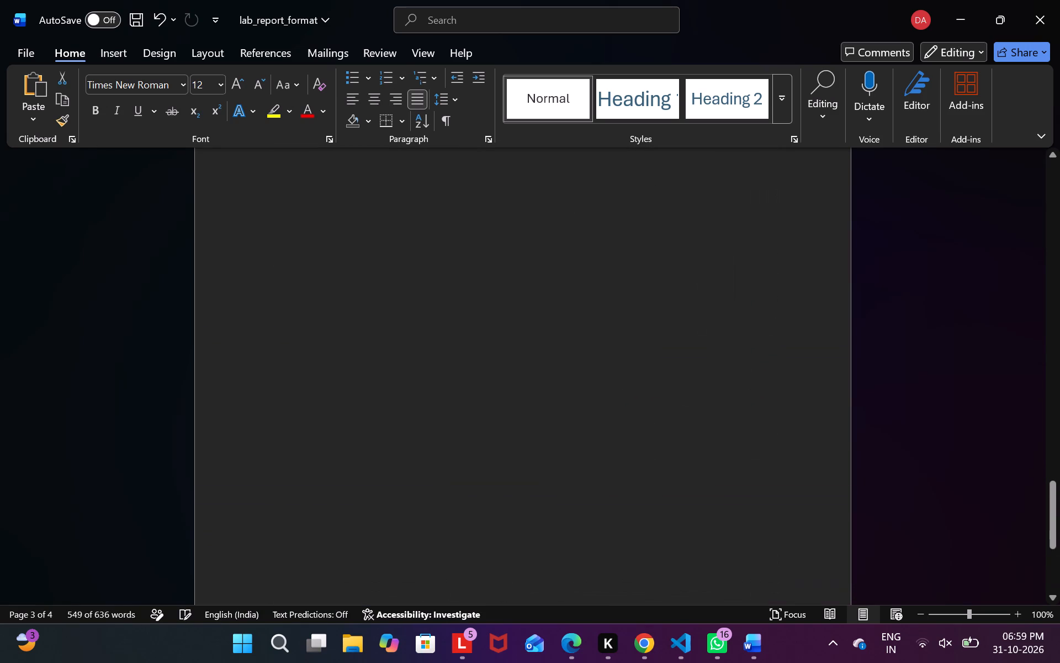
{"action": "scroll", "coordinate": [463, 307], "scroll_direction": "up", "scroll_amount": 1}
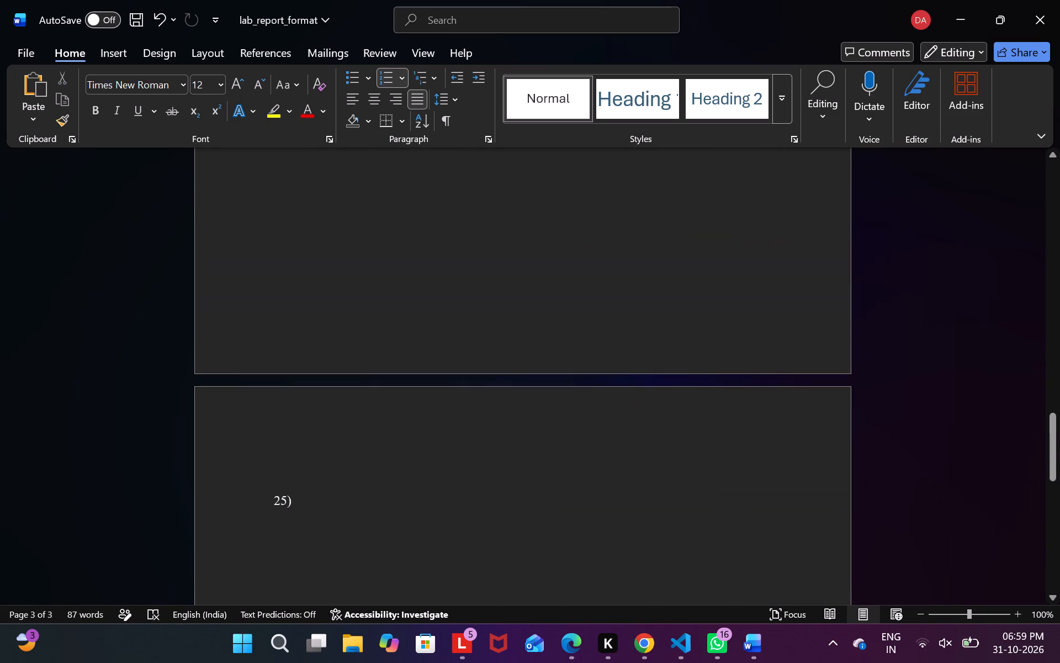
{"action": "key", "text": "BackSpace"}
{"action": "key", "text": "BackSpace"}
{"action": "key", "text": "BackSpace"}
Insert one empty paragraph at the text position following the certificate table to provide a blank page.
{"action": "scroll", "coordinate": [352, 484], "scroll_direction": "up", "scroll_amount": 1}
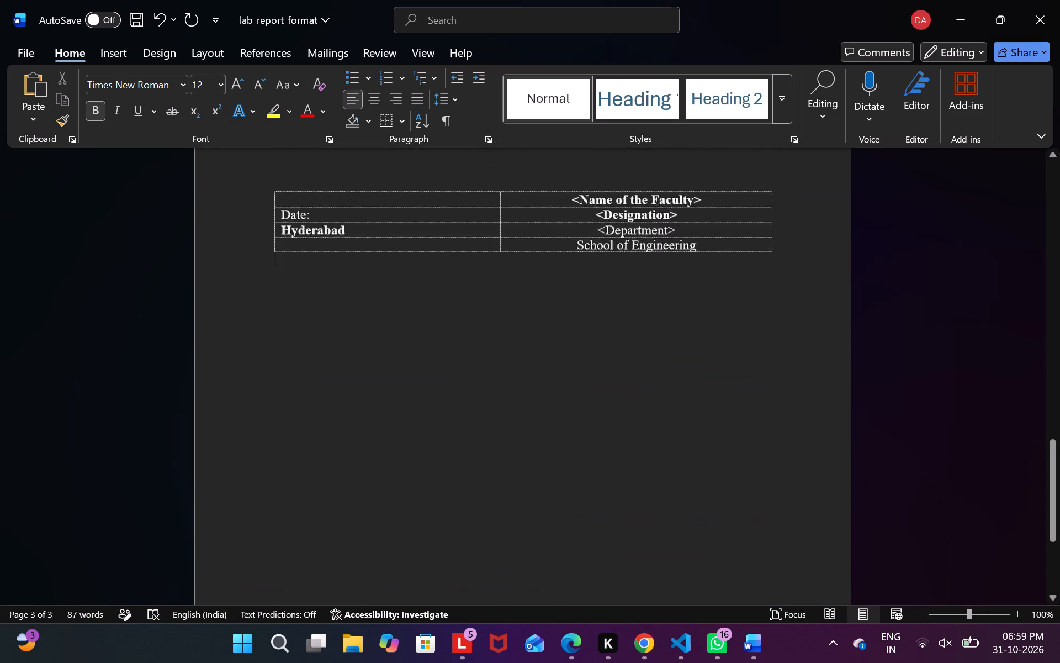
{"action": "scroll", "coordinate": [352, 484], "scroll_direction": "up", "scroll_amount": 1}
{"action": "scroll", "coordinate": [385, 581], "scroll_direction": "down", "scroll_amount": 1}
{"action": "key", "text": "Return"}
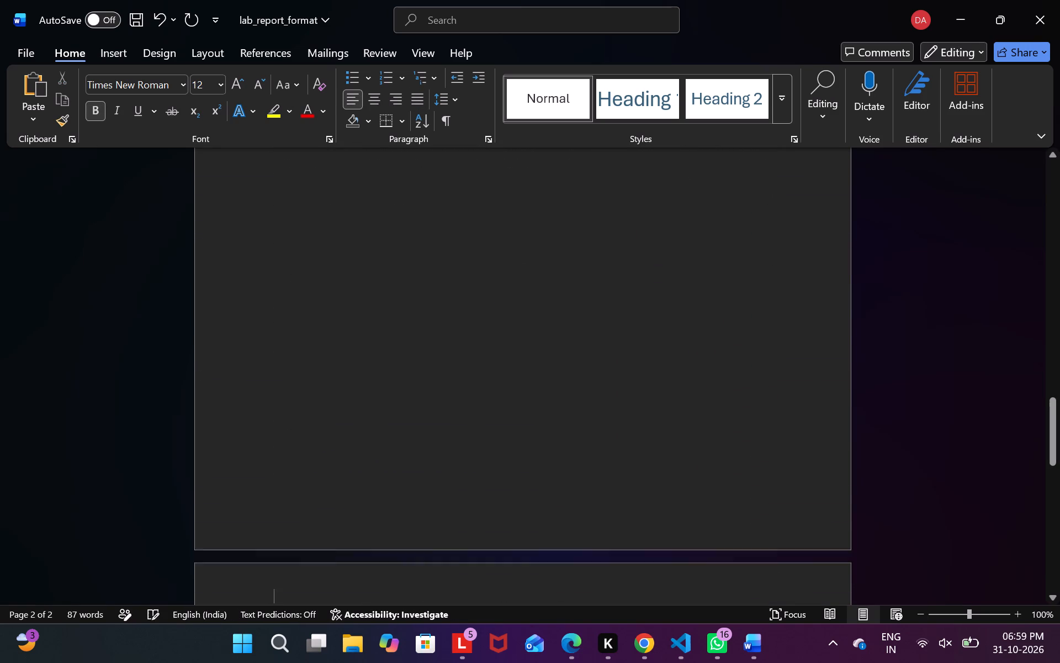
{"action": "scroll", "coordinate": [385, 508], "scroll_direction": "down", "scroll_amount": 1}
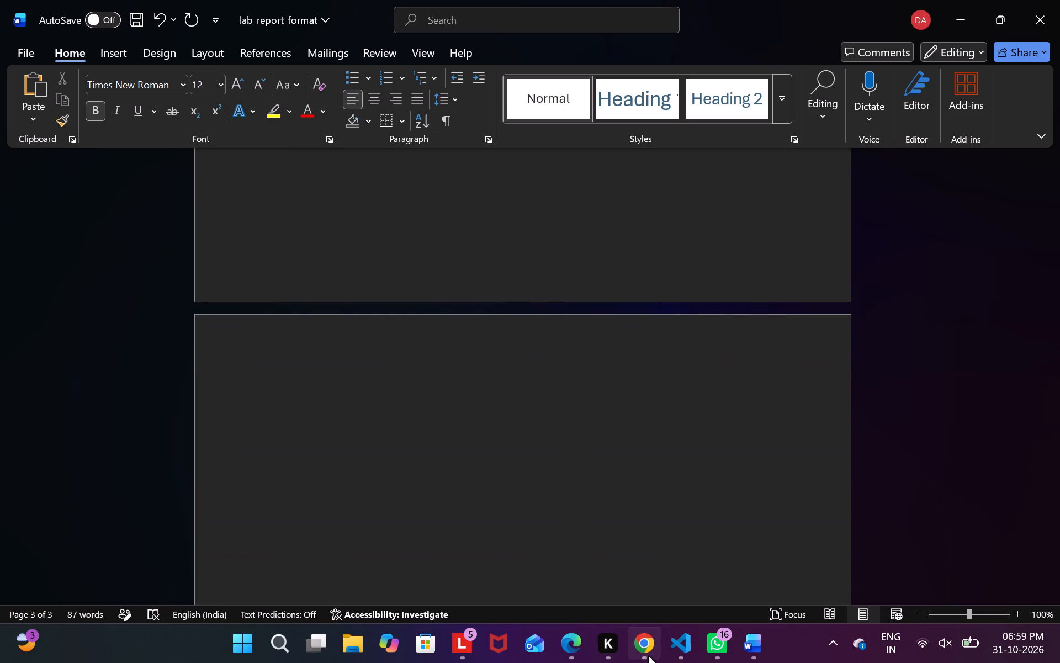
Switch to Chrome and open the first Coding Practice set, under Hashing, in Module I: Hashing, Sliding Window & Two-Pointer.
{"action": "left_click", "coordinate": [639, 592]}
{"action": "scroll", "coordinate": [142, 323], "scroll_direction": "up", "scroll_amount": 3}
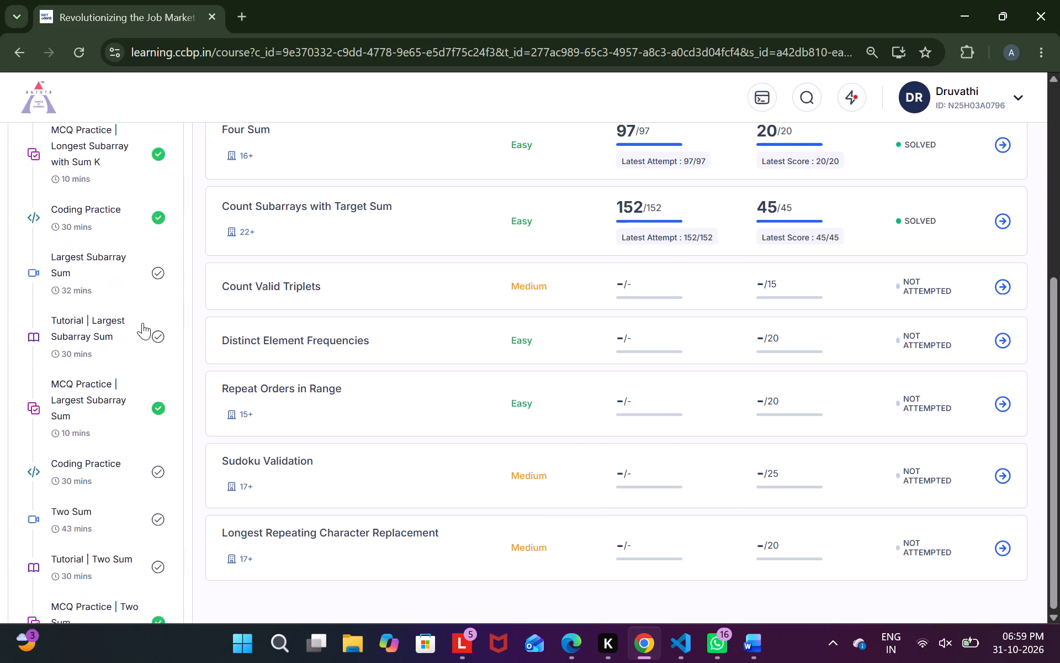
{"action": "scroll", "coordinate": [142, 323], "scroll_direction": "up", "scroll_amount": 6}
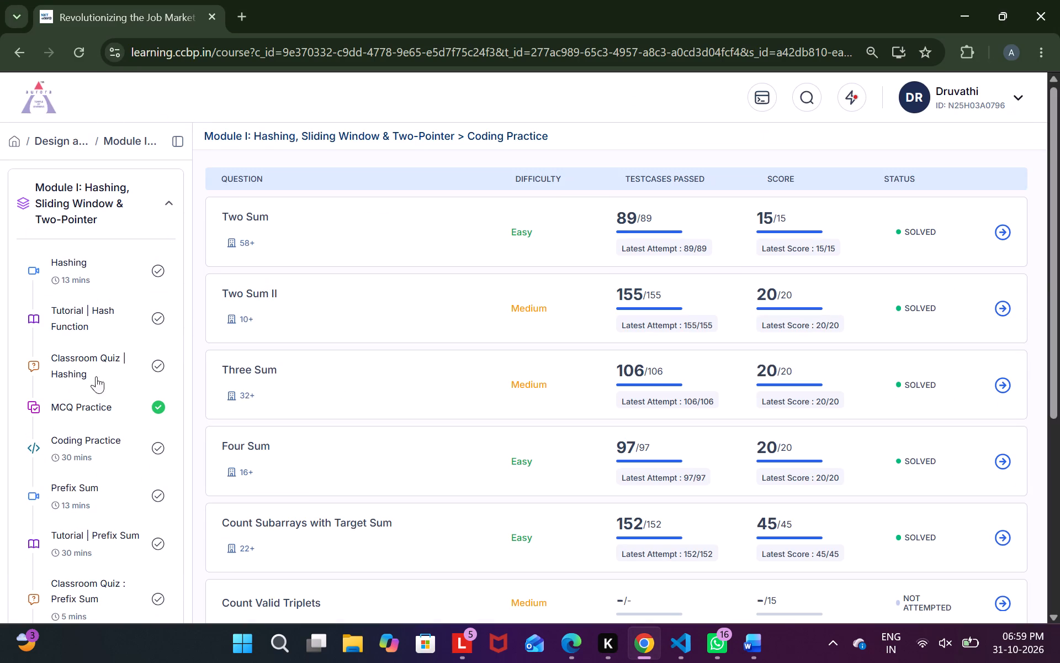
{"action": "left_click", "coordinate": [87, 440]}
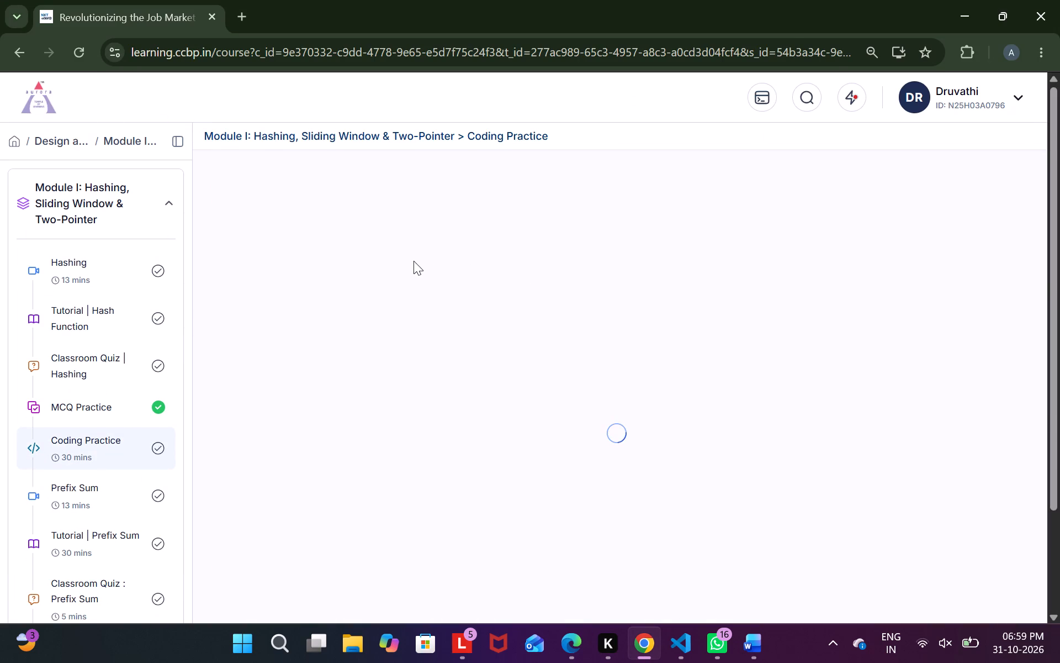
Return to Word and review the certificate page, its placeholders and the surrounding pages of the report.
{"action": "left_click", "coordinate": [758, 564]}
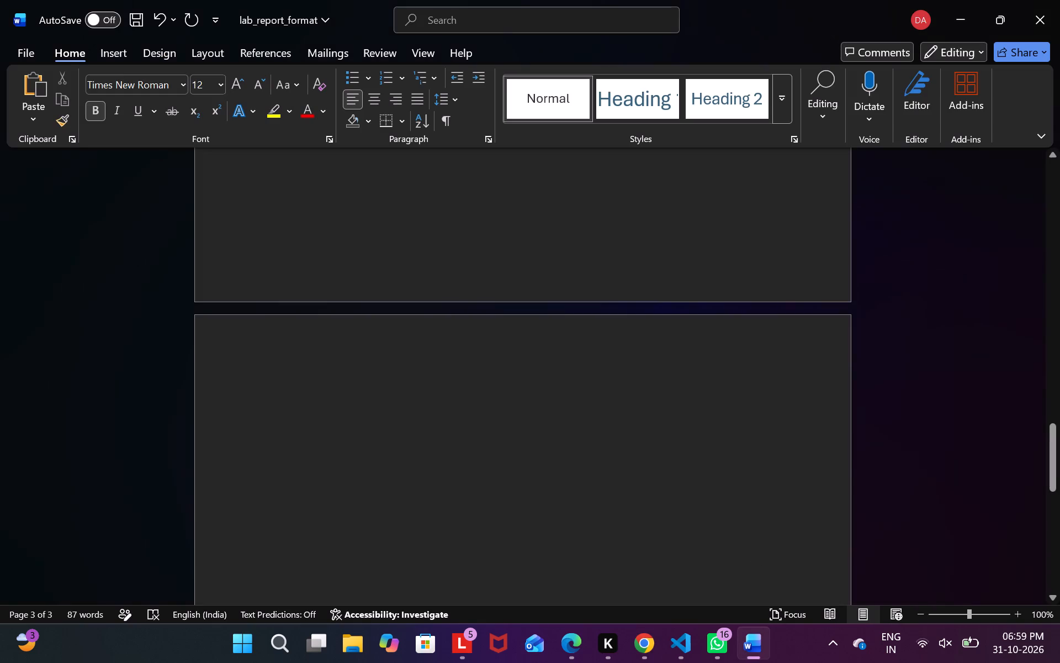
{"action": "scroll", "coordinate": [463, 330], "scroll_direction": "up", "scroll_amount": 4}
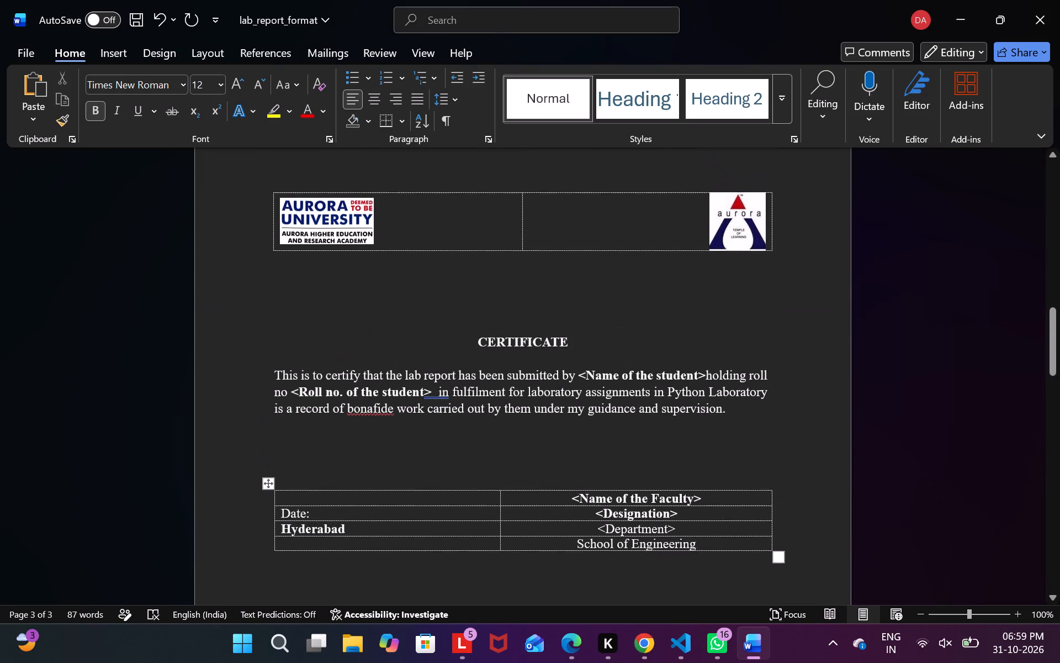
{"action": "scroll", "coordinate": [463, 330], "scroll_direction": "up", "scroll_amount": 1}
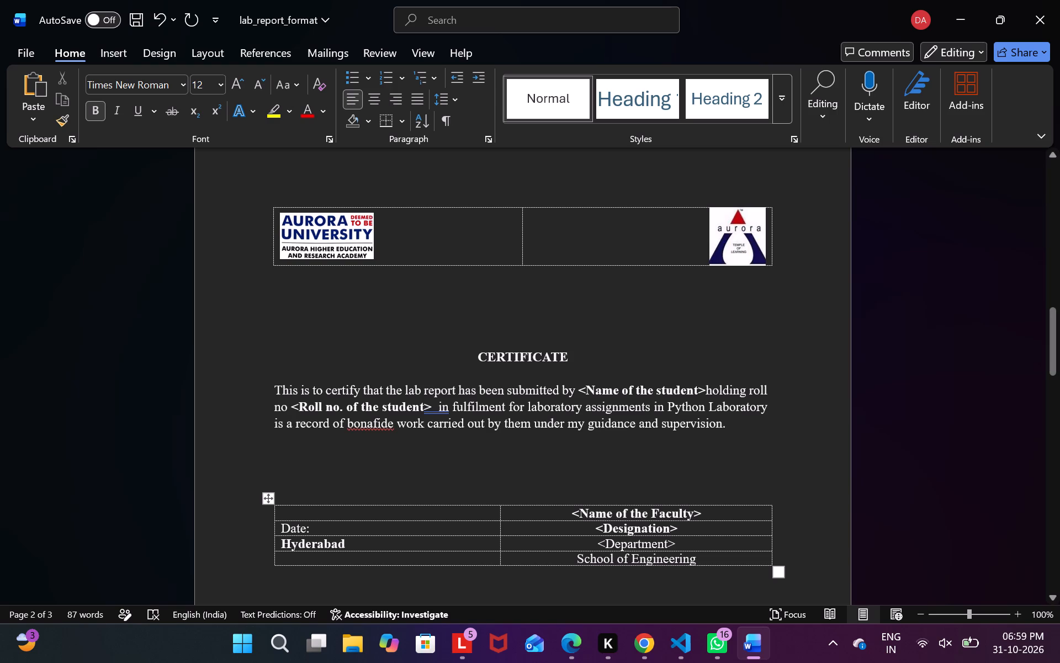
{"action": "scroll", "coordinate": [659, 346], "scroll_direction": "down", "scroll_amount": 1}
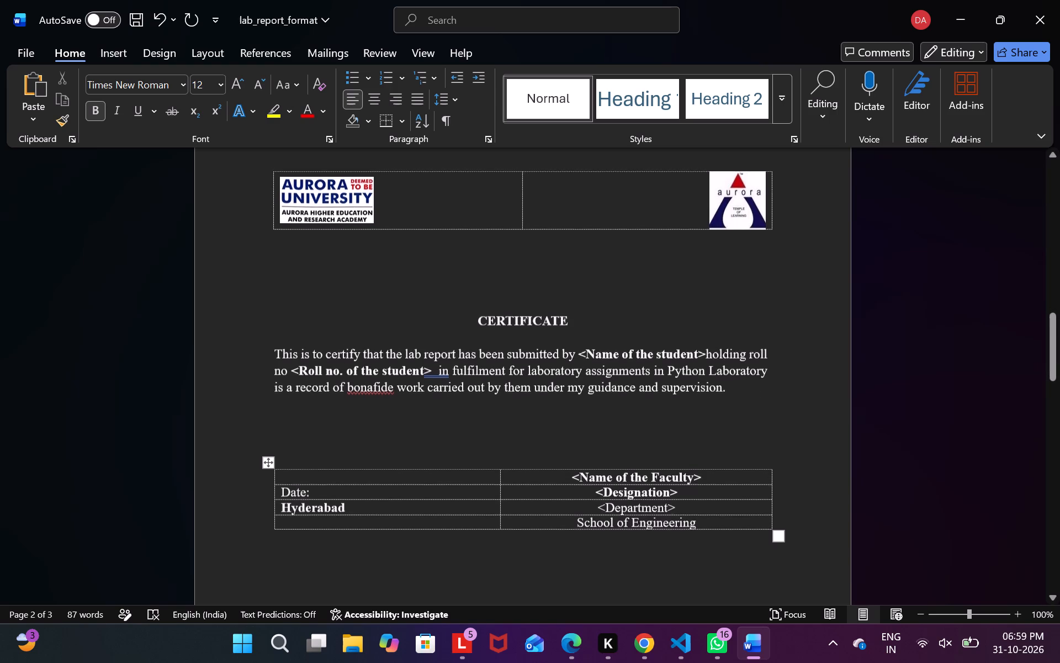
{"action": "scroll", "coordinate": [659, 346], "scroll_direction": "down", "scroll_amount": 2}
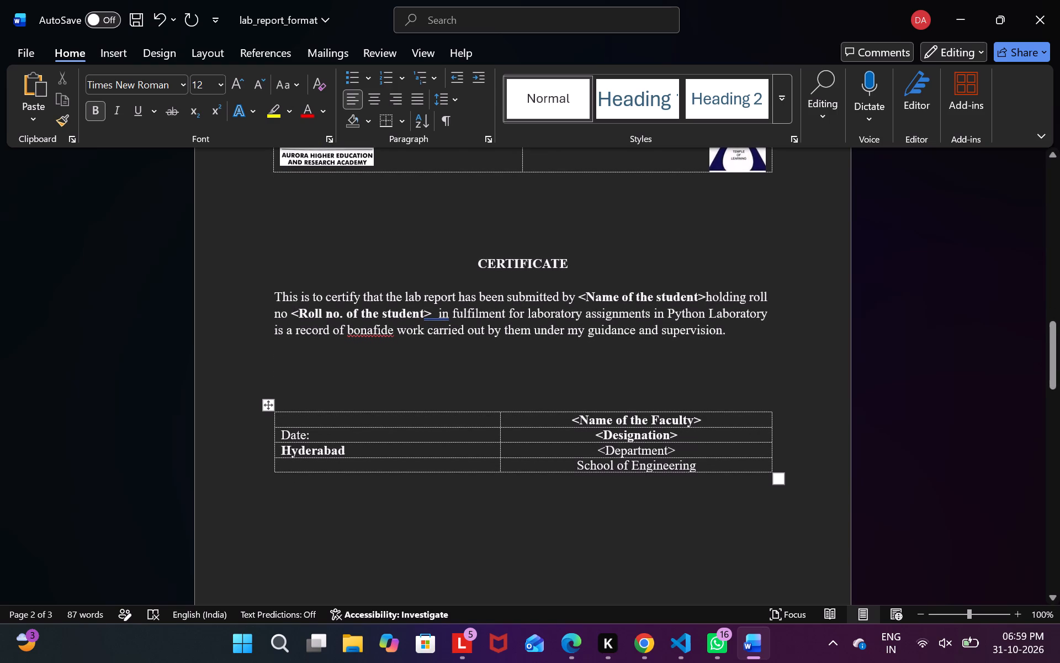
{"action": "scroll", "coordinate": [659, 346], "scroll_direction": "up", "scroll_amount": 1}
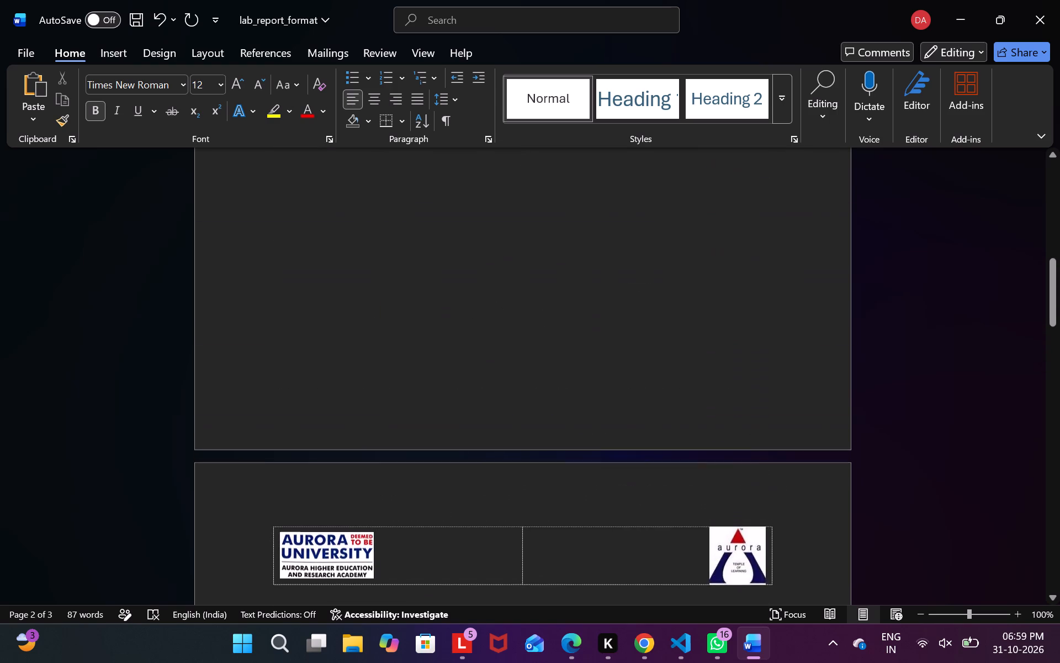
{"action": "scroll", "coordinate": [659, 346], "scroll_direction": "up", "scroll_amount": 1}
{"action": "scroll", "coordinate": [659, 346], "scroll_direction": "down", "scroll_amount": 2}
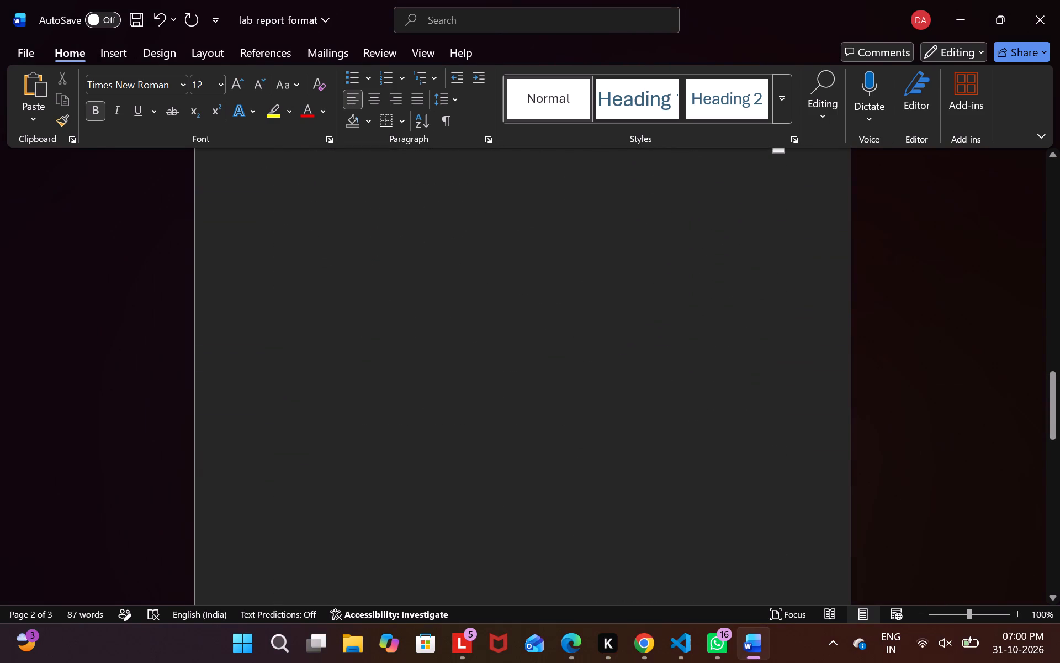
{"action": "scroll", "coordinate": [659, 346], "scroll_direction": "up", "scroll_amount": 2}
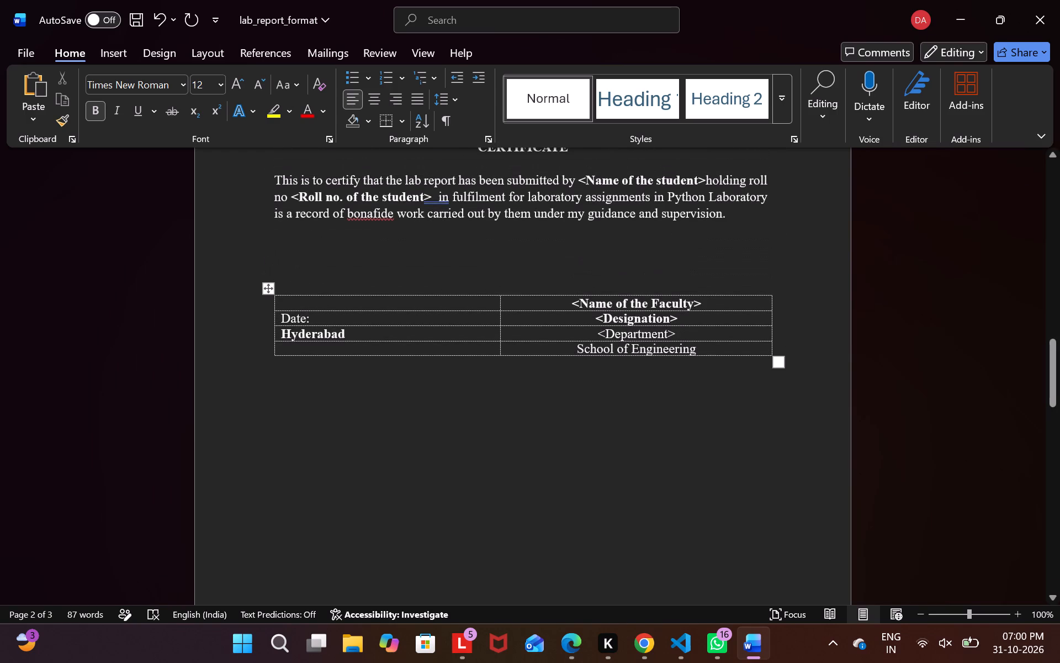
{"action": "scroll", "coordinate": [659, 346], "scroll_direction": "up", "scroll_amount": 1}
{"action": "scroll", "coordinate": [642, 309], "scroll_direction": "down", "scroll_amount": 1}
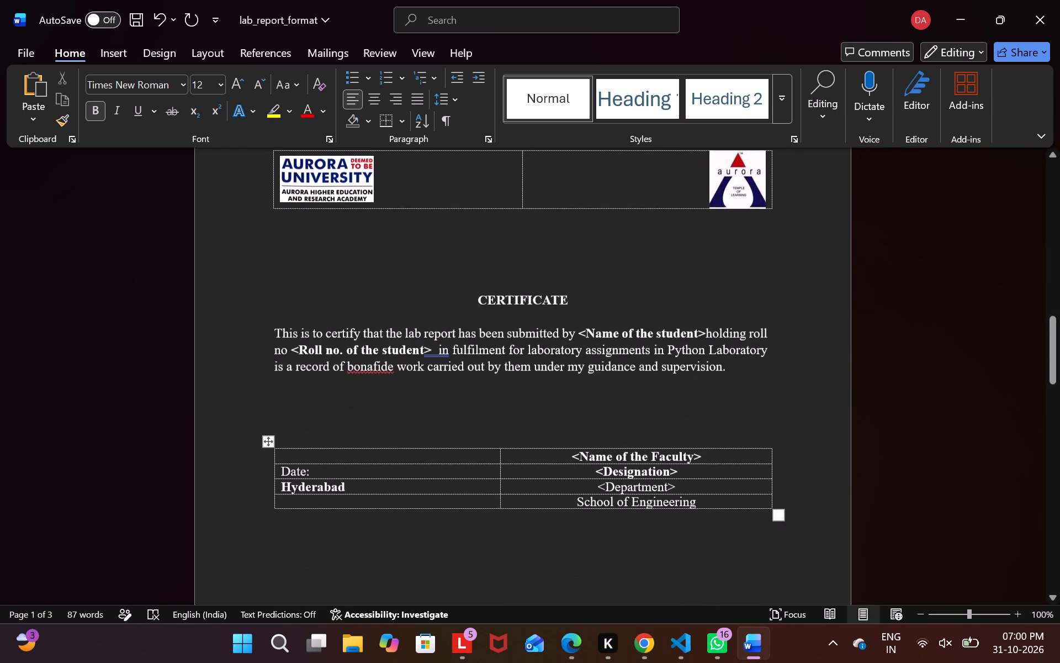
{"action": "scroll", "coordinate": [650, 433], "scroll_direction": "down", "scroll_amount": 1}
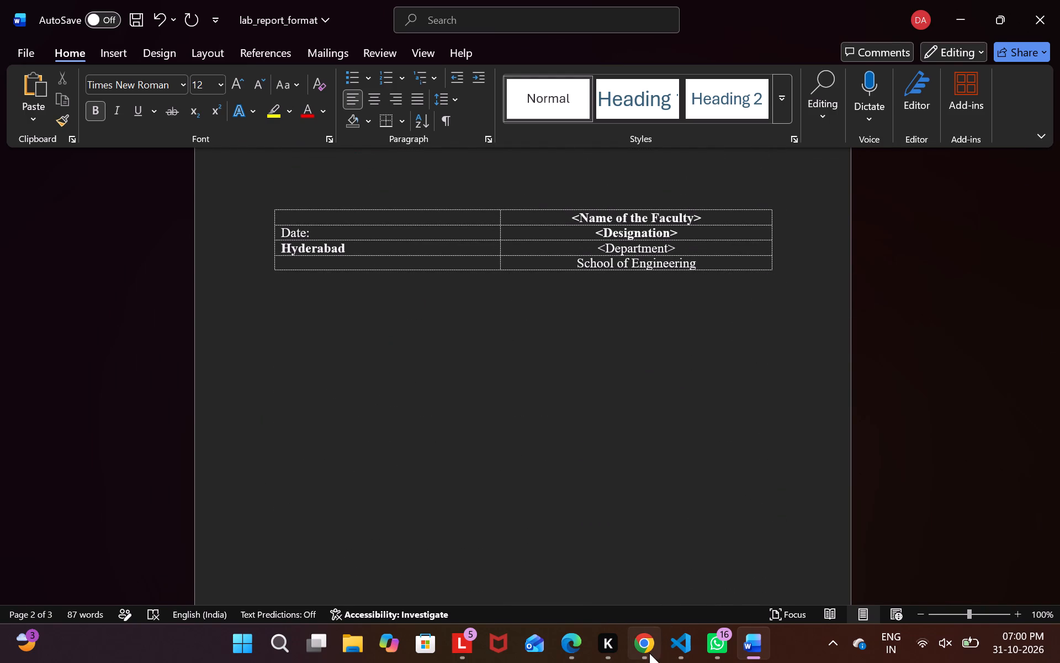
Switch to Chrome and open the Most Frequent Element problem from the Hashing Coding Practice set.
{"action": "left_click", "coordinate": [649, 609]}
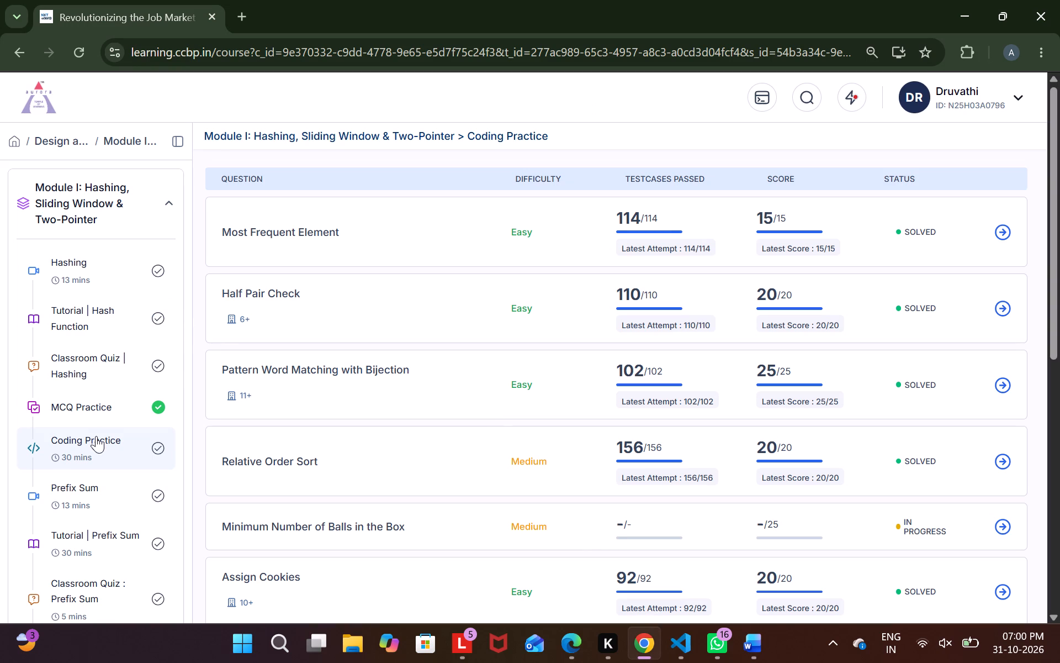
{"action": "left_click", "coordinate": [96, 436]}
{"action": "left_click", "coordinate": [348, 225]}
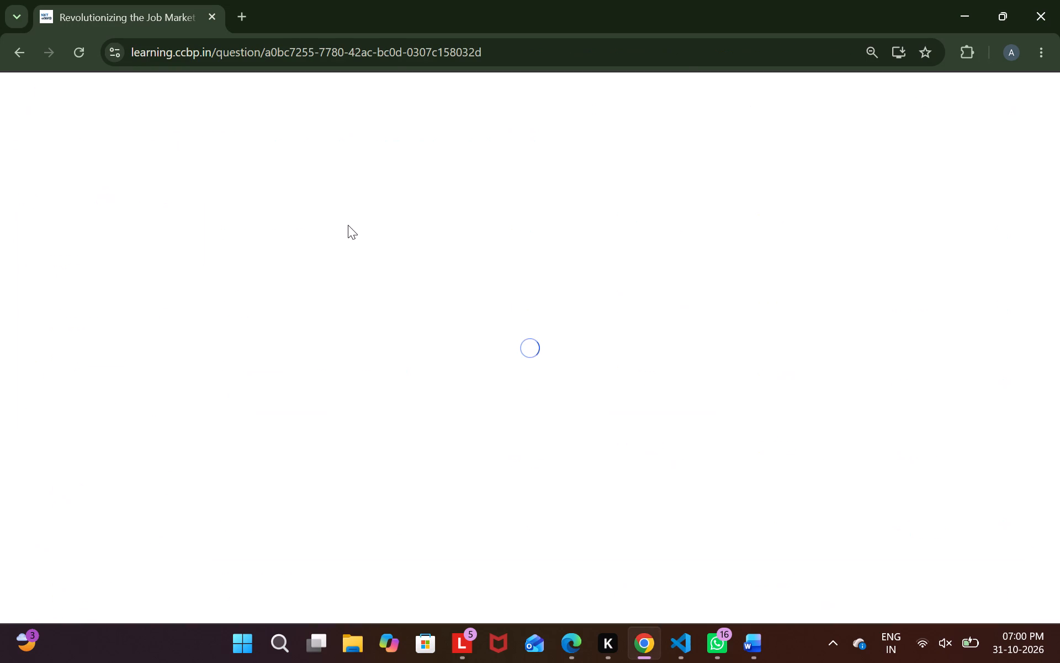
Reduce the page zoom to 67% and run the C++ solution of Most Frequent Element against its test cases.
{"action": "key", "text": "ctrl+minus"}
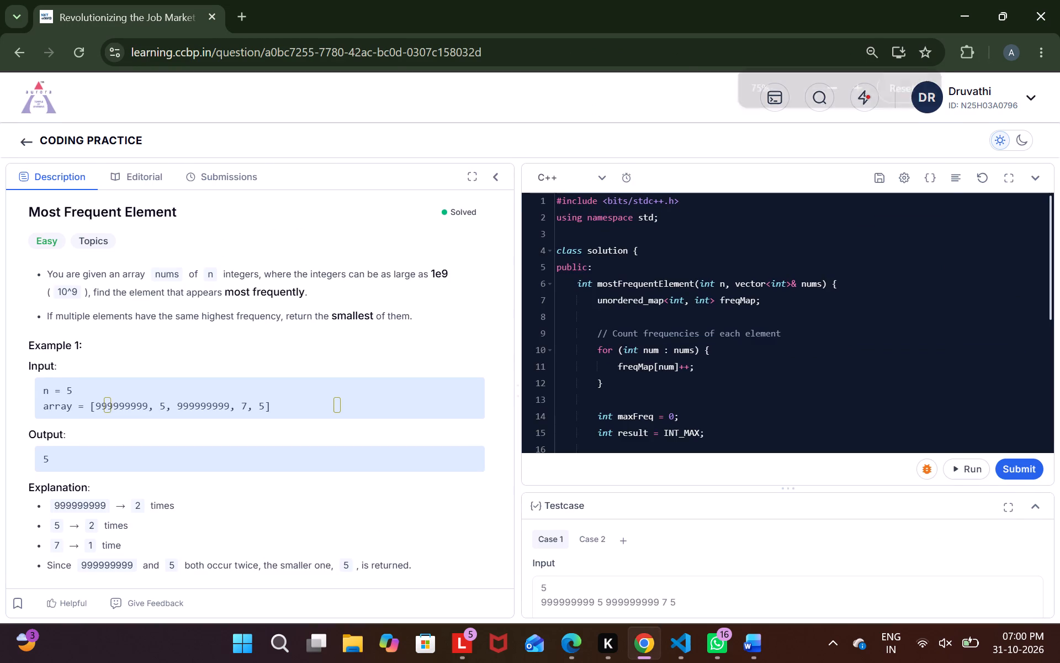
{"action": "key", "text": "ctrl+minus"}
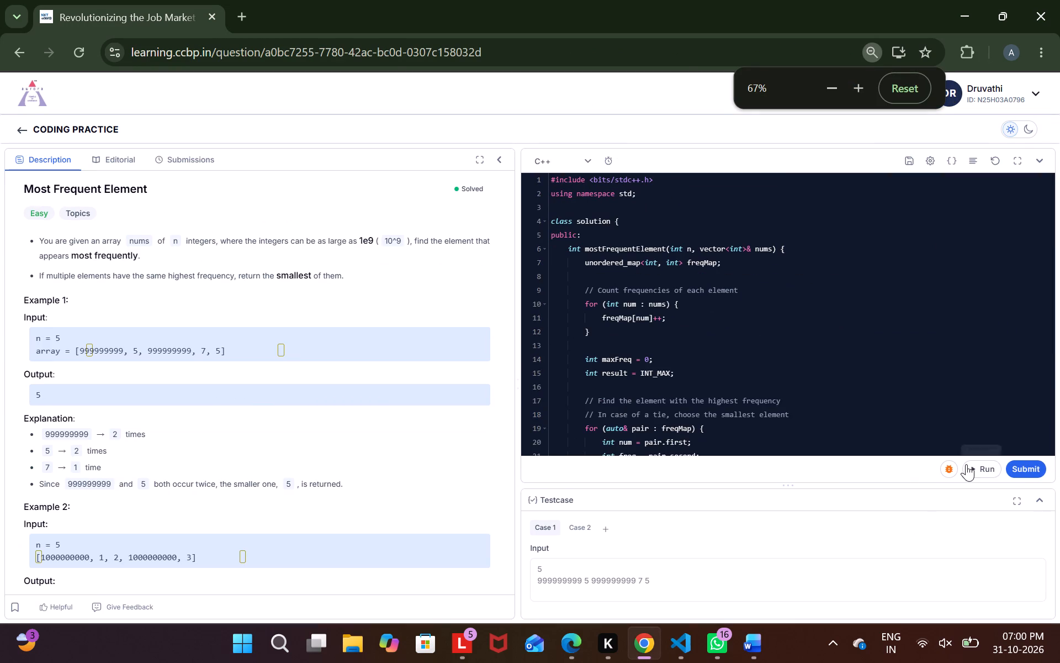
{"action": "left_click", "coordinate": [966, 464]}
{"action": "scroll", "coordinate": [284, 457], "scroll_direction": "up", "scroll_amount": 2}
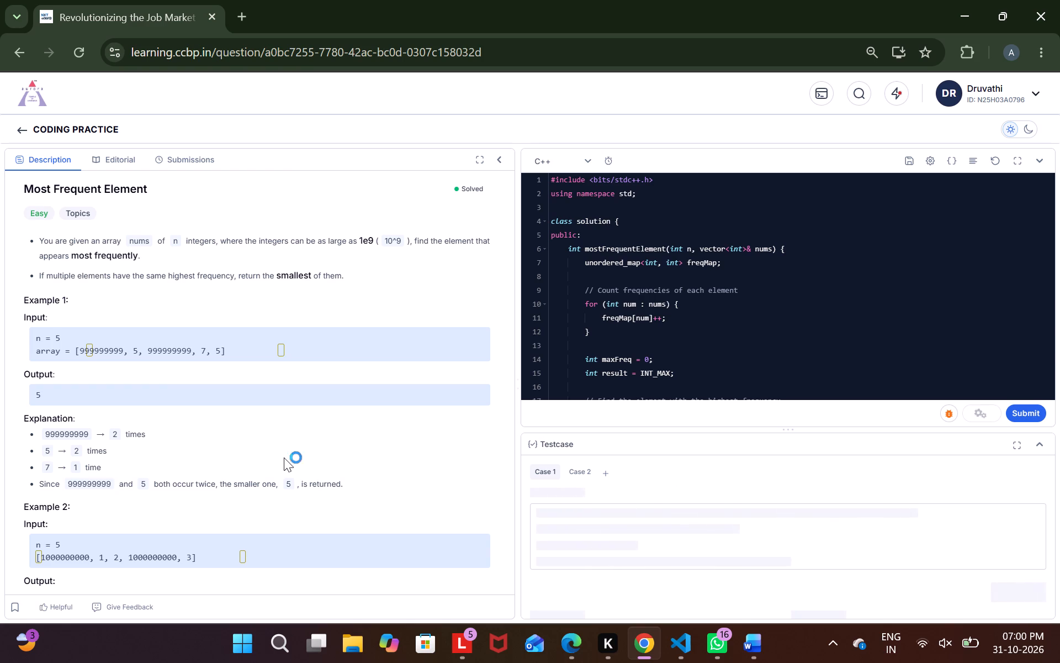
{"action": "scroll", "coordinate": [284, 457], "scroll_direction": "up", "scroll_amount": 1}
Capture a screenshot of the whole Most Frequent Element page area, covering the description, code and test case results.
{"action": "key", "text": "shift+super+s"}
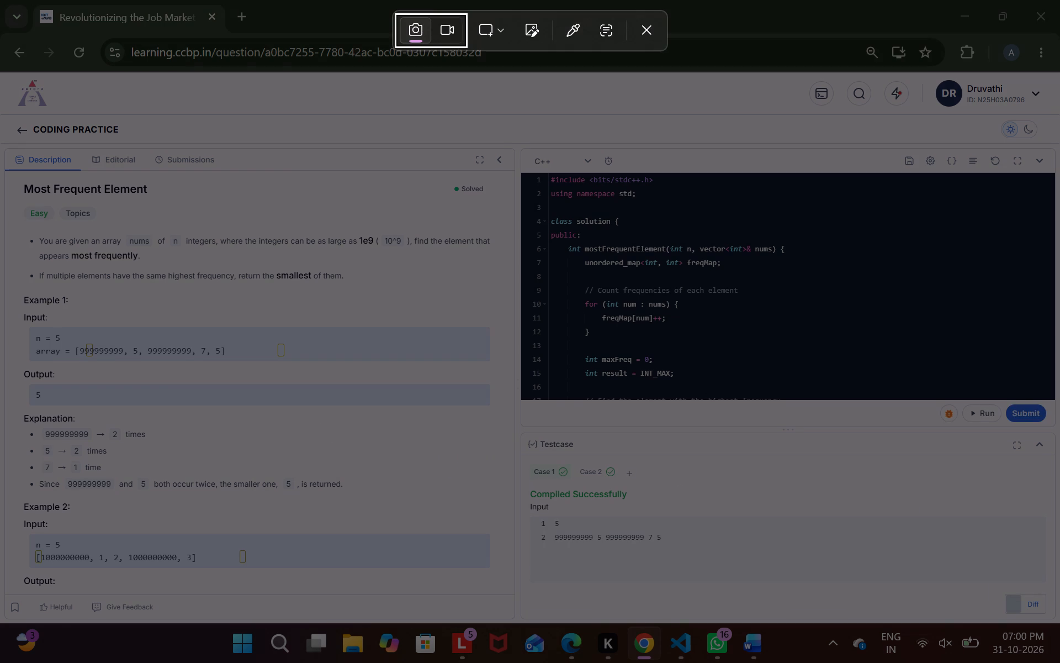
{"action": "left_click_drag", "start_coordinate": [0, 64], "coordinate": [1054, 602]}
{"action": "scroll", "coordinate": [275, 390], "scroll_direction": "right", "scroll_amount": 5}
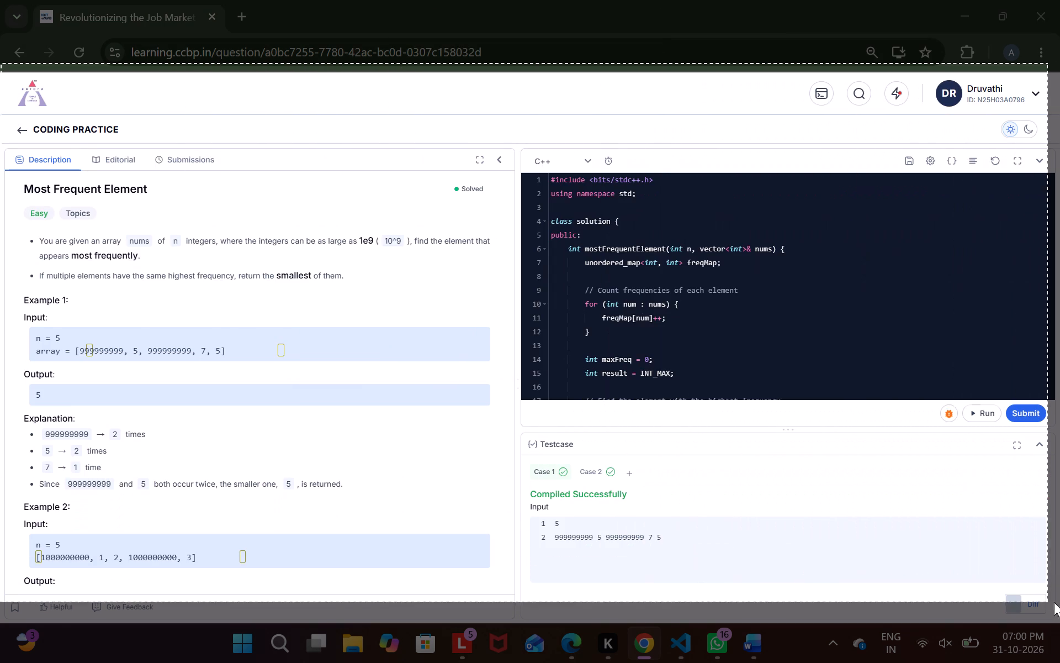
{"action": "left_click_drag", "start_coordinate": [1054, 602], "coordinate": [1059, 622]}
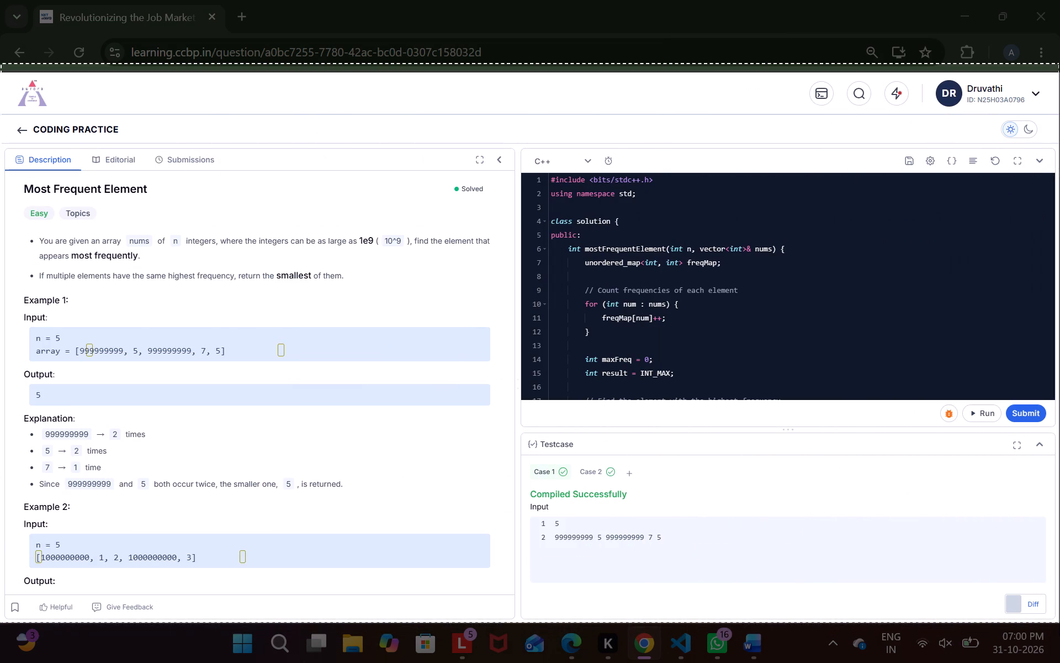
{"action": "left_click_drag", "start_coordinate": [1059, 622], "coordinate": [1058, 624]}
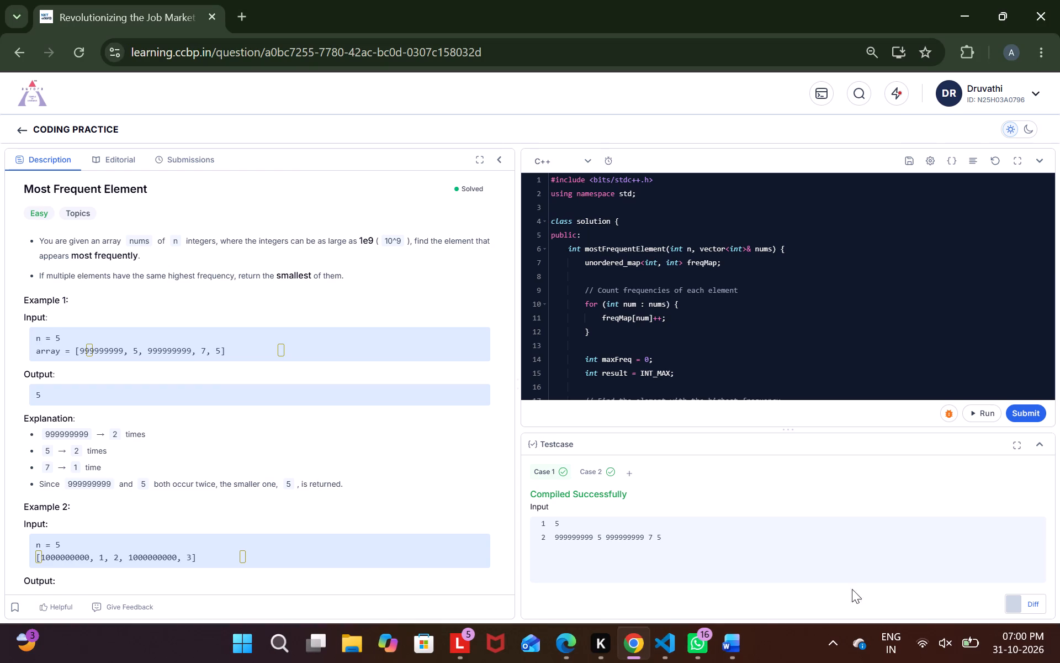
Switch to Word and paste the Most Frequent Element screenshot on the blank page after the certificate, with a new line below it.
{"action": "left_click", "coordinate": [766, 588]}
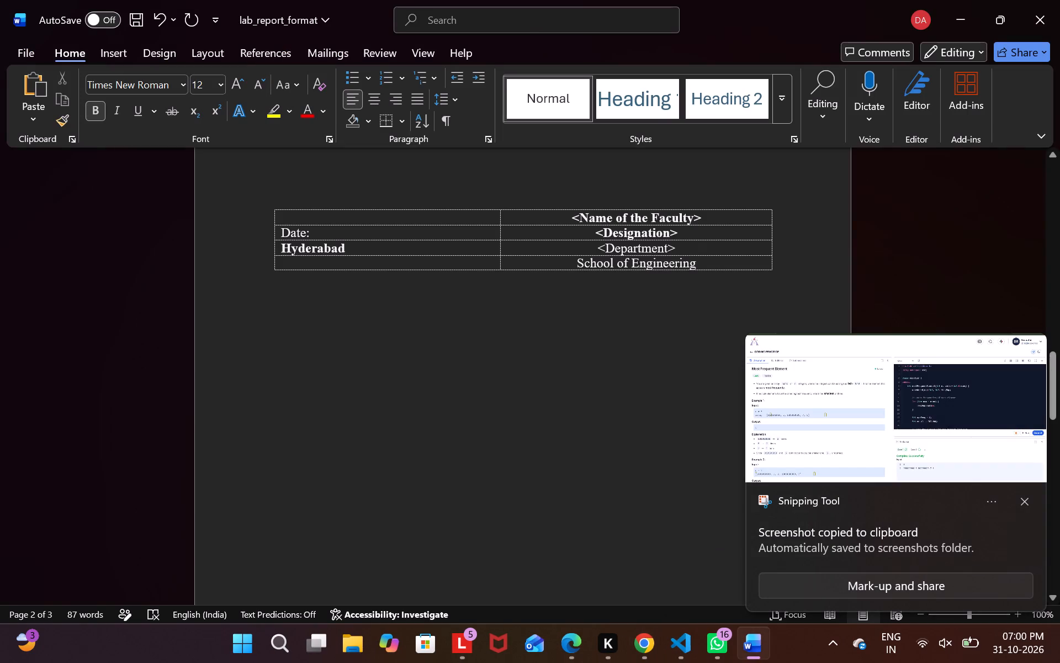
{"action": "left_click", "coordinate": [1026, 503]}
{"action": "left_click", "coordinate": [531, 383]}
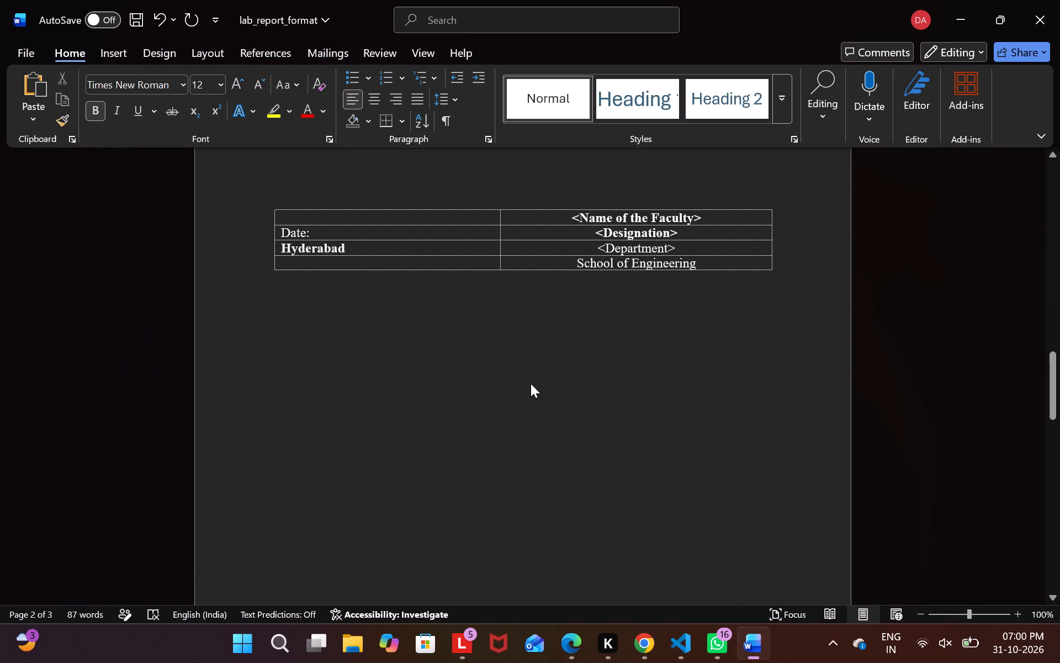
{"action": "left_click", "coordinate": [356, 366]}
{"action": "scroll", "coordinate": [356, 366], "scroll_direction": "down", "scroll_amount": 1}
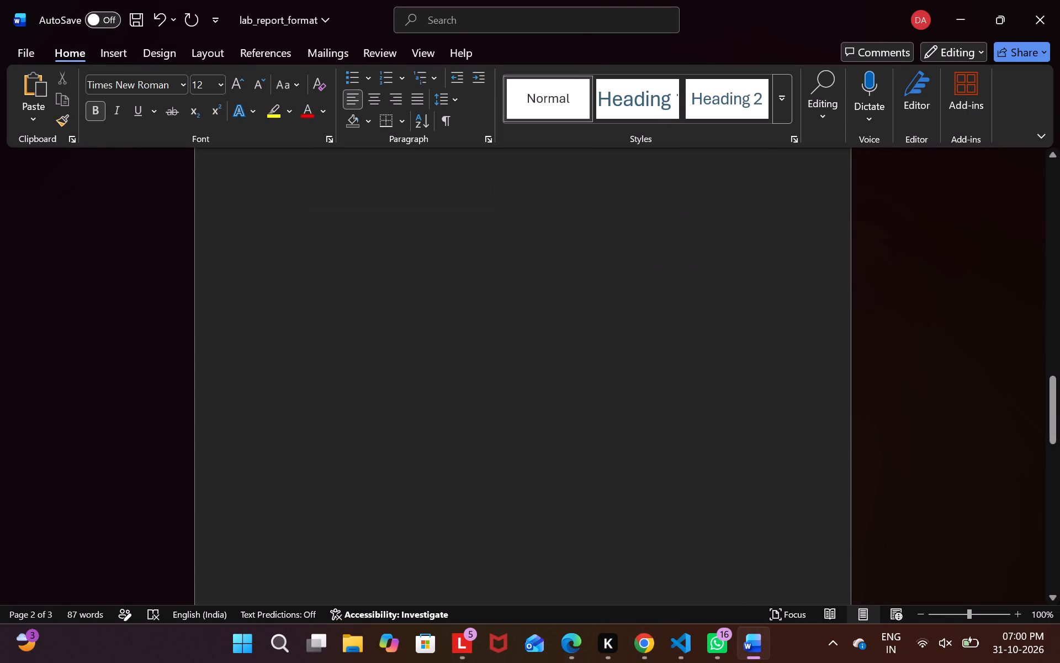
{"action": "scroll", "coordinate": [356, 366], "scroll_direction": "up", "scroll_amount": 1}
{"action": "key", "text": "Return"}
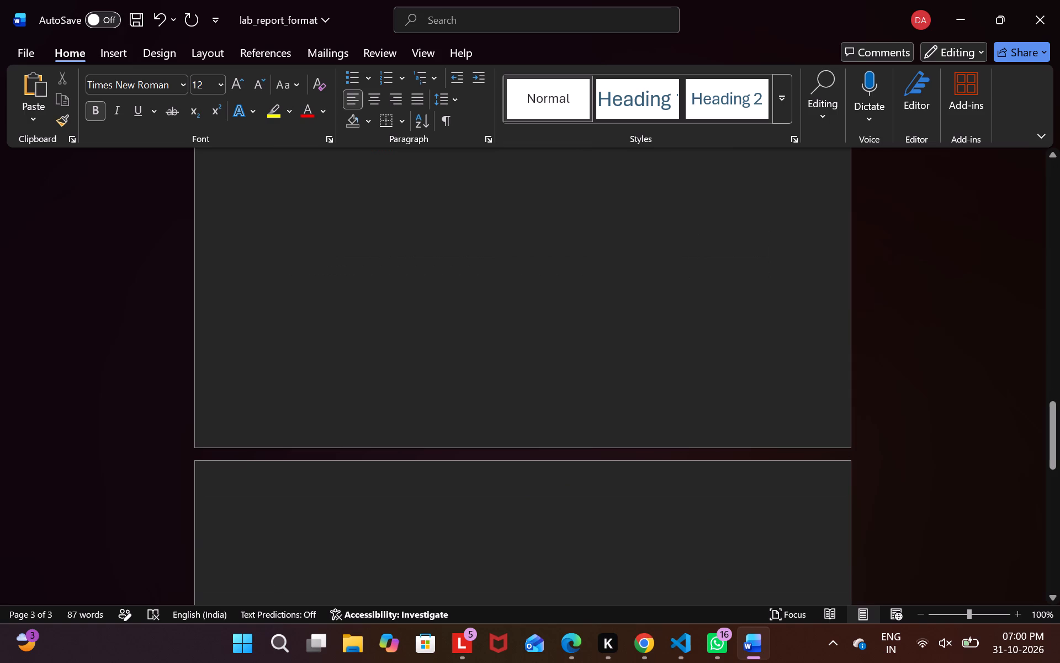
{"action": "key", "text": "ctrl+v"}
{"action": "key", "text": "Return"}
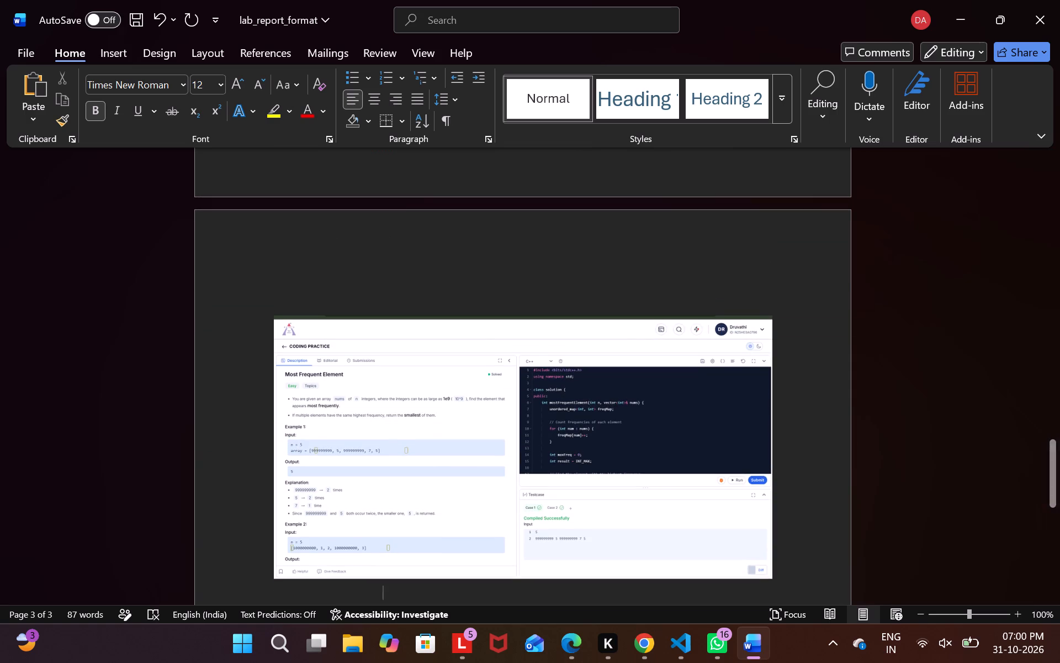
Return to Chrome, open Half Pair Check from the Hashing Coding Practice set and run its C++ solution.
{"action": "left_click", "coordinate": [637, 569]}
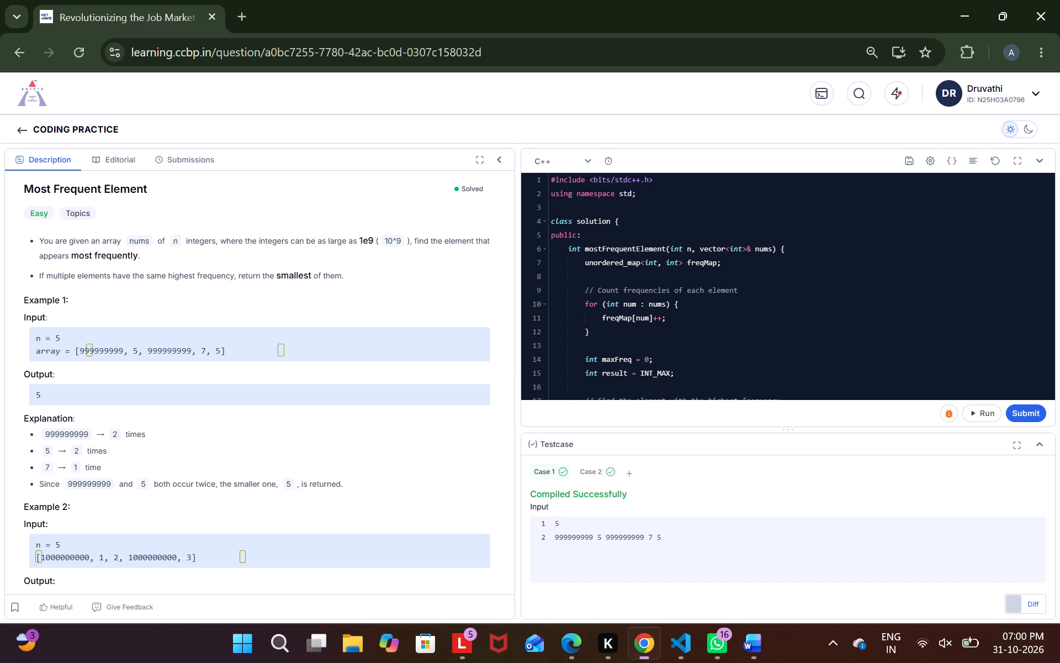
{"action": "left_click", "coordinate": [18, 128]}
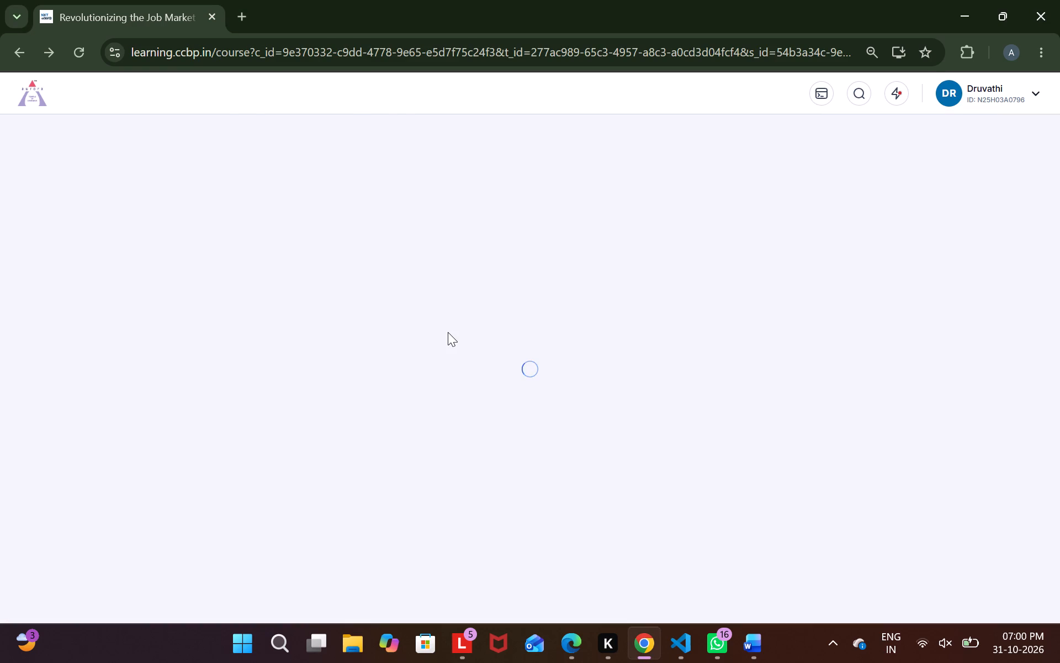
{"action": "left_click", "coordinate": [340, 261]}
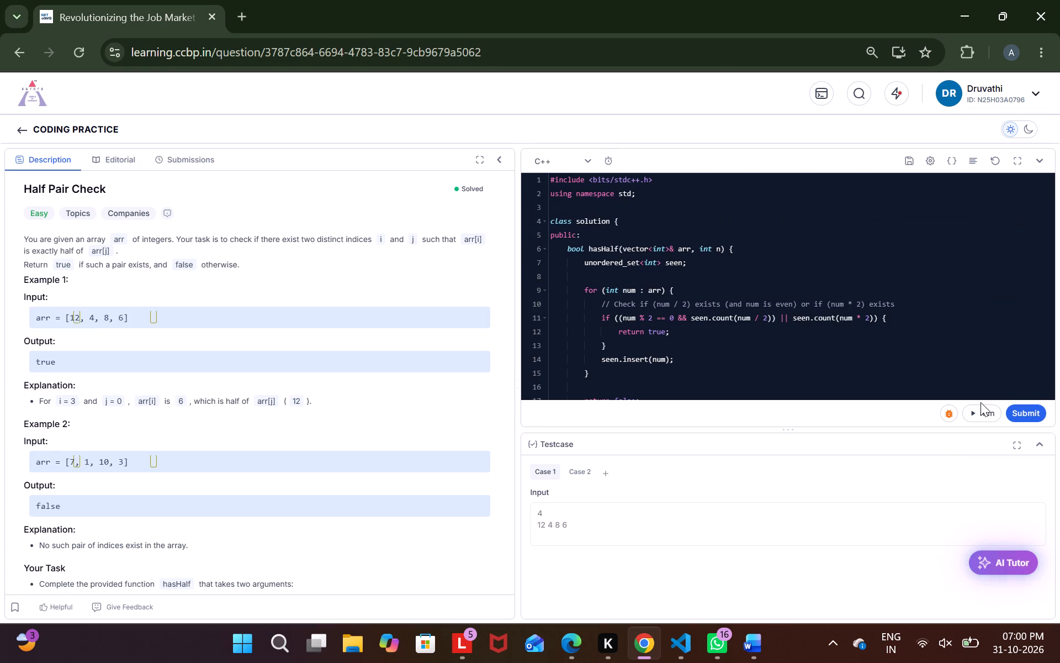
{"action": "left_click", "coordinate": [981, 402]}
{"action": "left_click", "coordinate": [974, 409]}
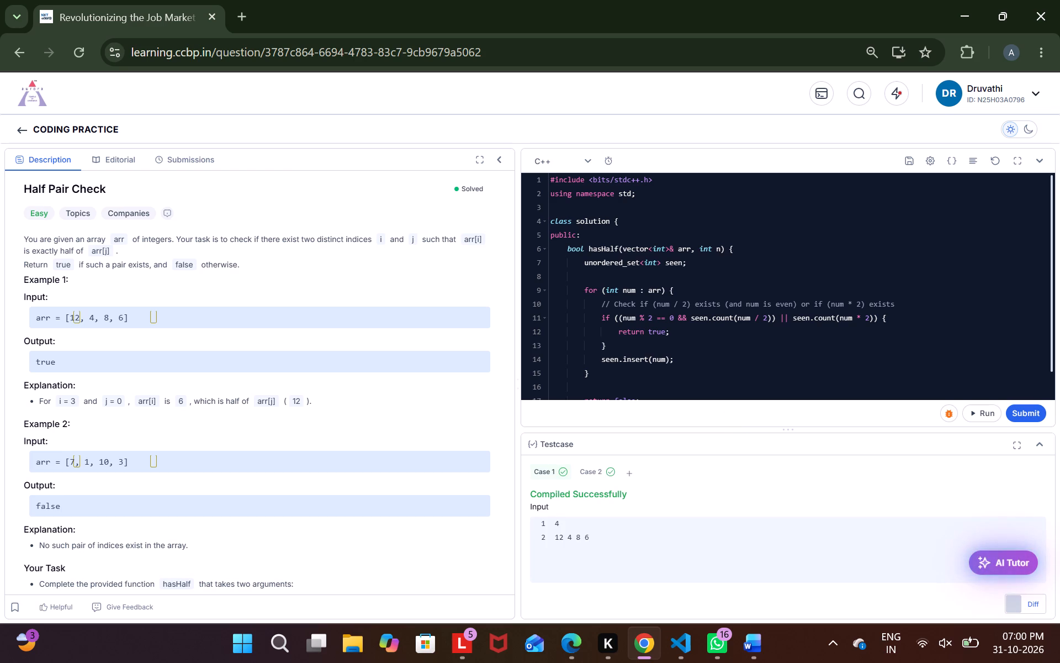
Capture a screenshot of the whole Half Pair Check page area, covering the description, code and test case results.
{"action": "key", "text": "shift+super+s"}
{"action": "left_click_drag", "start_coordinate": [0, 65], "coordinate": [291, 330]}
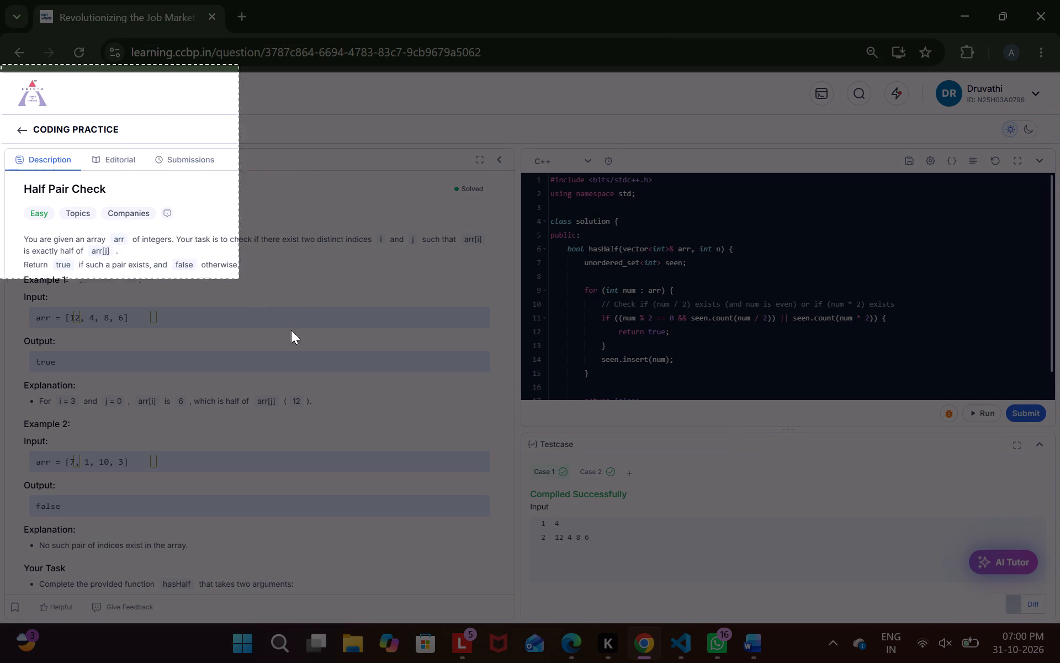
{"action": "left_click_drag", "start_coordinate": [291, 330], "coordinate": [1059, 625]}
{"action": "scroll", "coordinate": [694, 456], "scroll_direction": "right", "scroll_amount": 3}
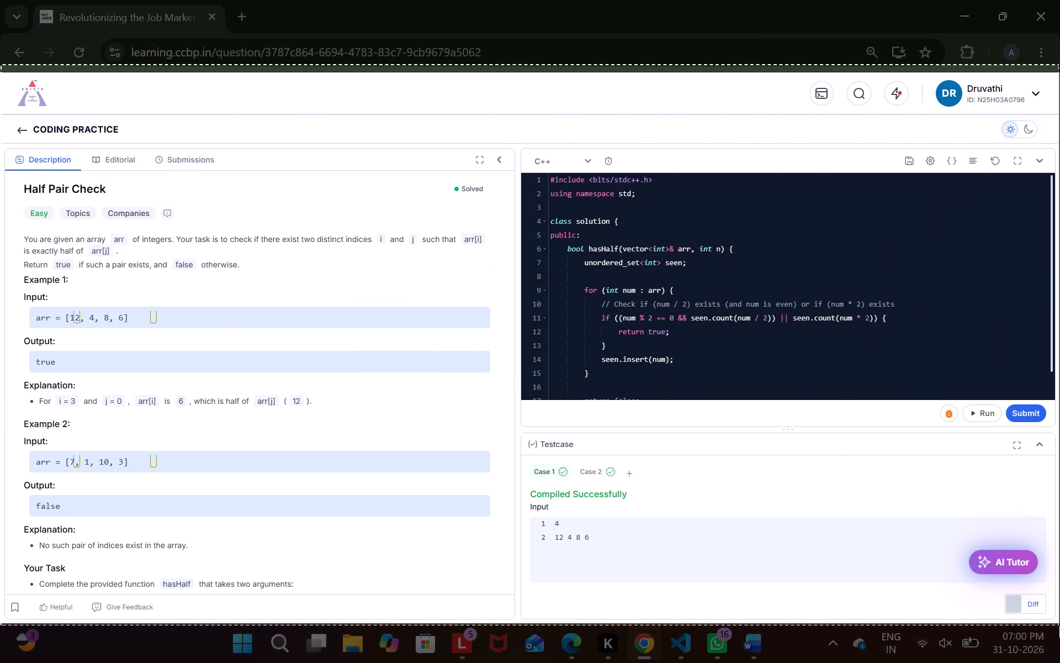
{"action": "left_click_drag", "start_coordinate": [1059, 625], "coordinate": [1059, 623]}
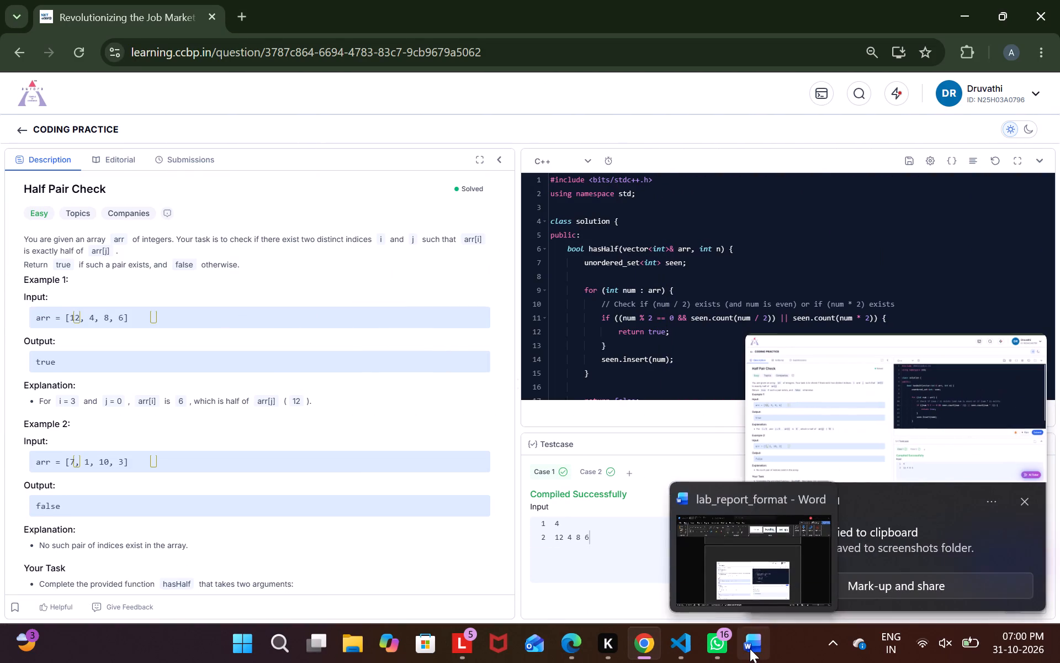
Switch to Word and paste the Half Pair Check screenshot below the Most Frequent Element one, followed by a new line.
{"action": "left_click", "coordinate": [758, 590]}
{"action": "key", "text": "ctrl+v"}
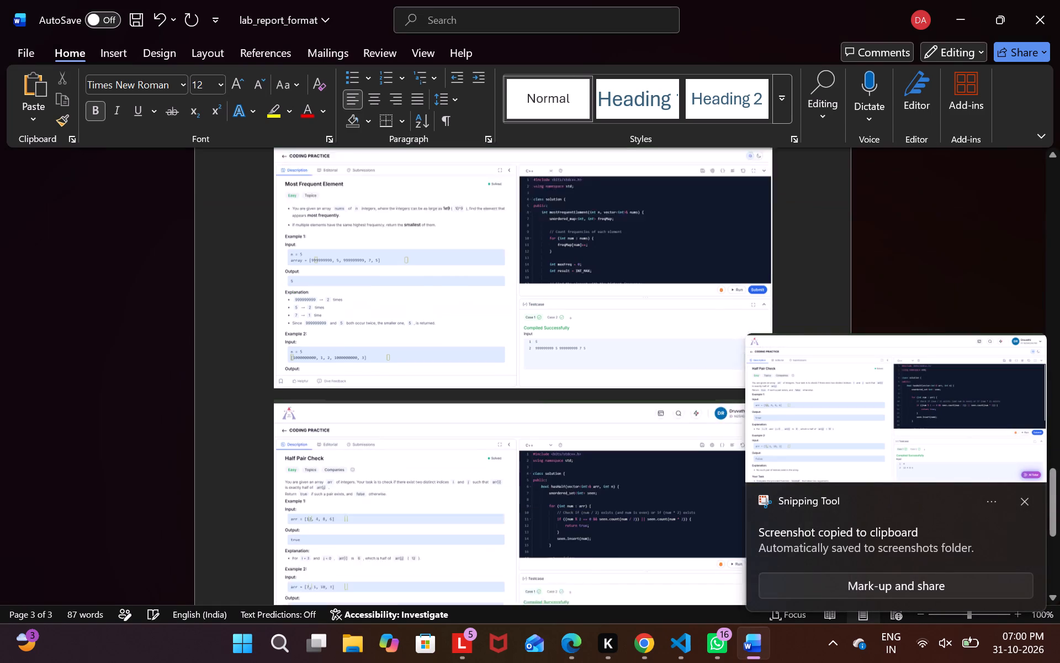
{"action": "left_click", "coordinate": [1022, 502]}
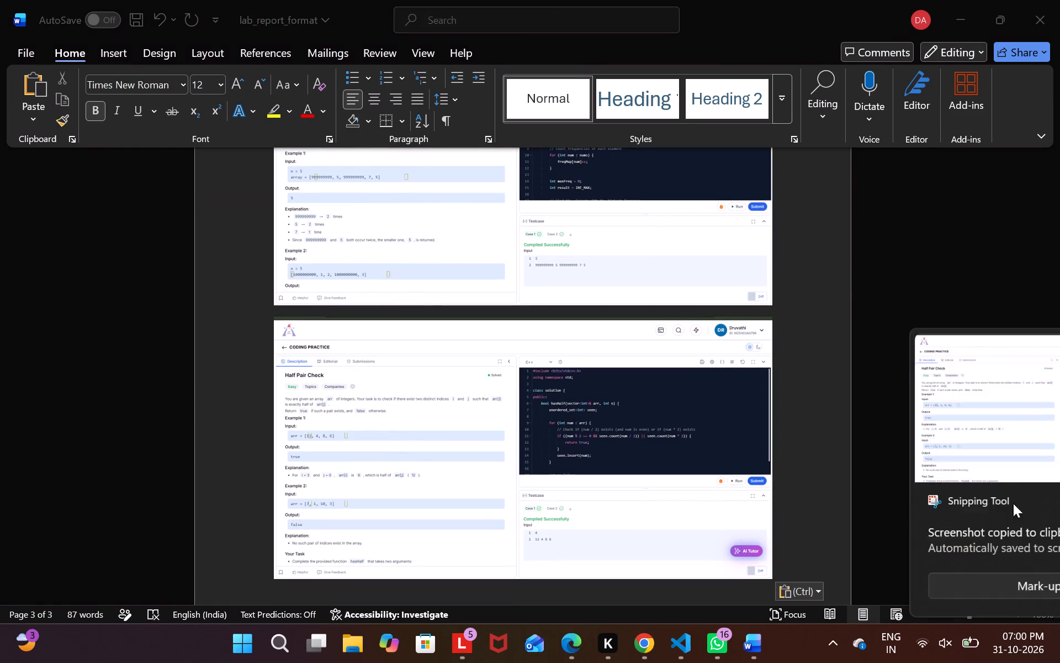
{"action": "left_click", "coordinate": [958, 613]}
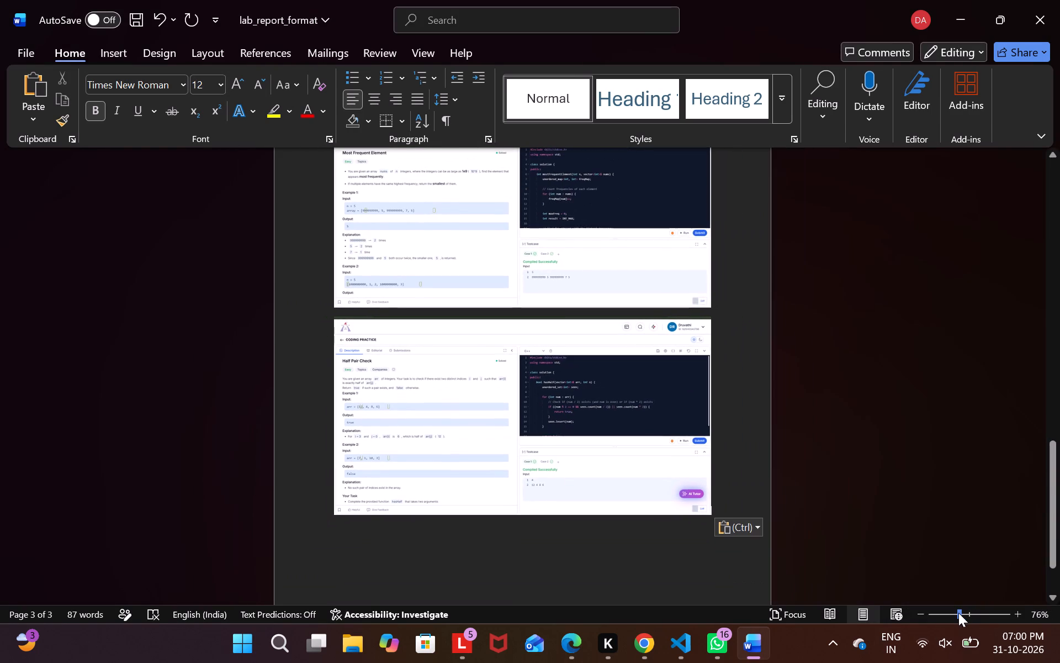
{"action": "left_click", "coordinate": [944, 613]}
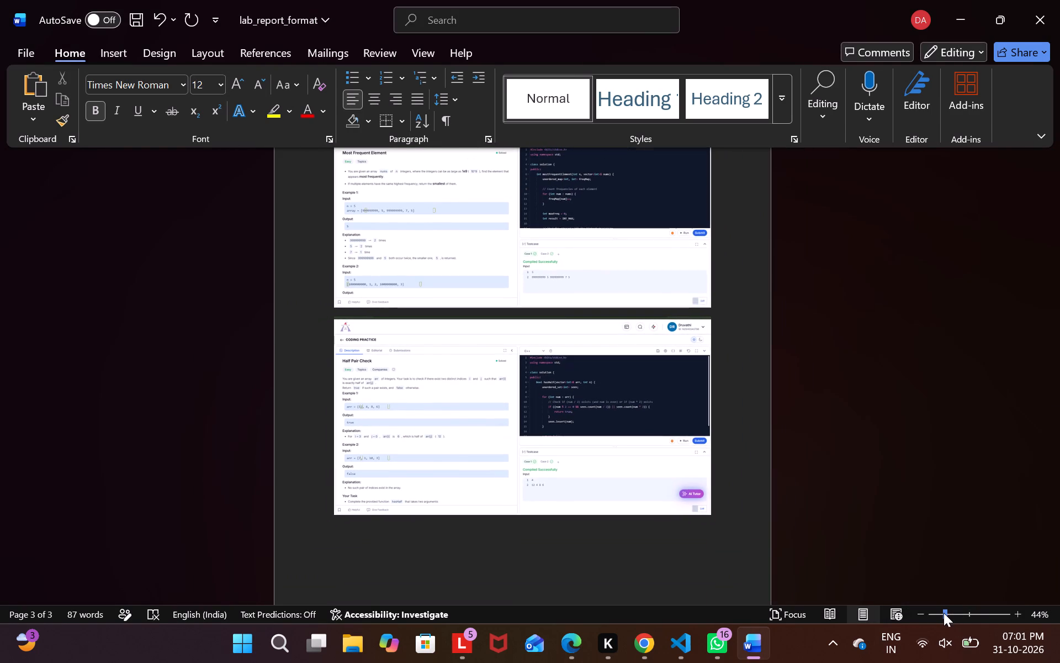
{"action": "scroll", "coordinate": [703, 468], "scroll_direction": "down", "scroll_amount": 2}
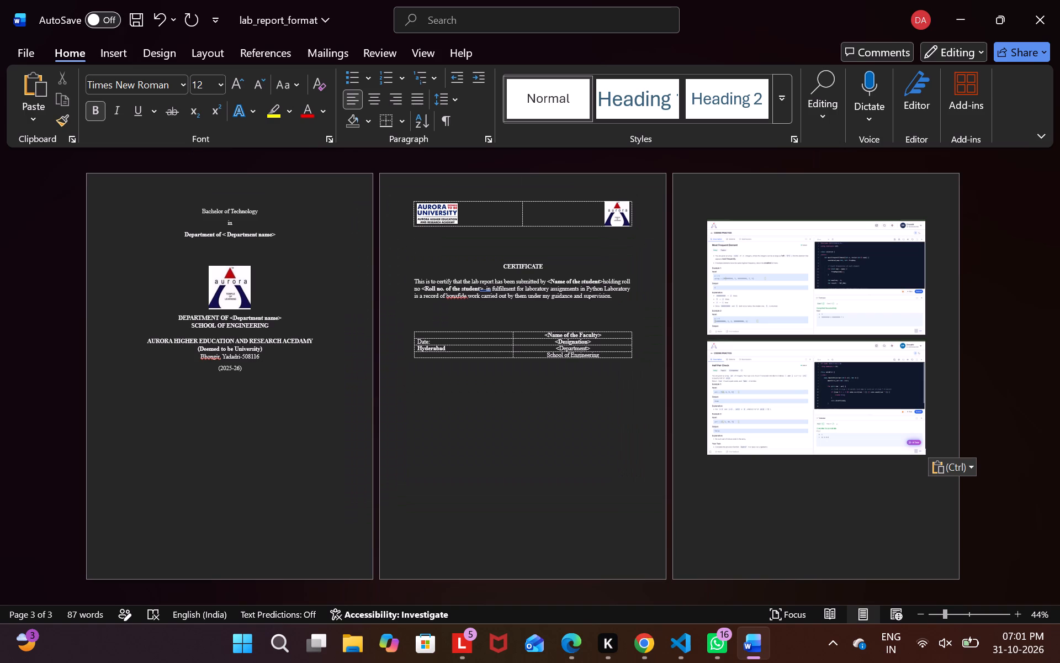
{"action": "key", "text": "Return"}
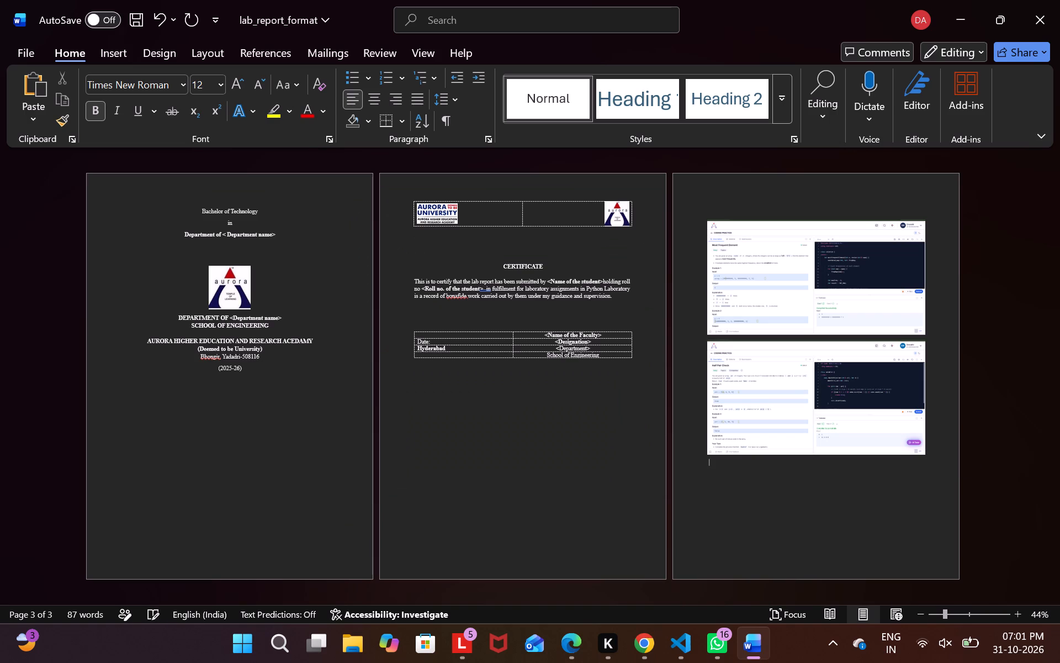
Return to Chrome, open Pattern Word Matching with Bijection from the Hashing Coding Practice set and run its C++ solution.
{"action": "left_click", "coordinate": [635, 601]}
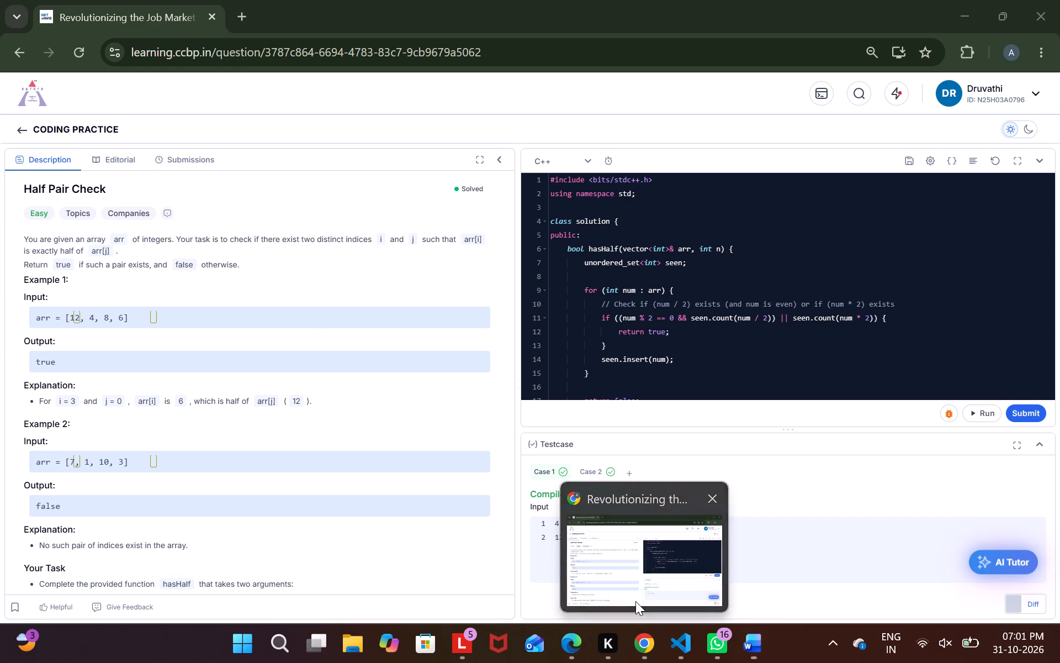
{"action": "left_click", "coordinate": [18, 128]}
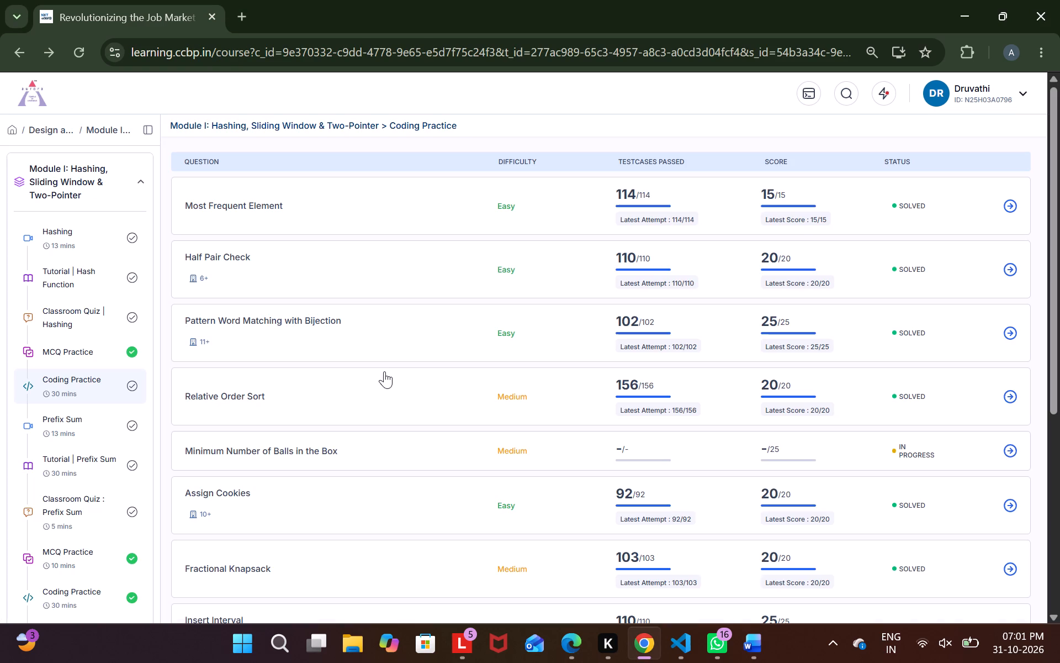
{"action": "left_click", "coordinate": [342, 328]}
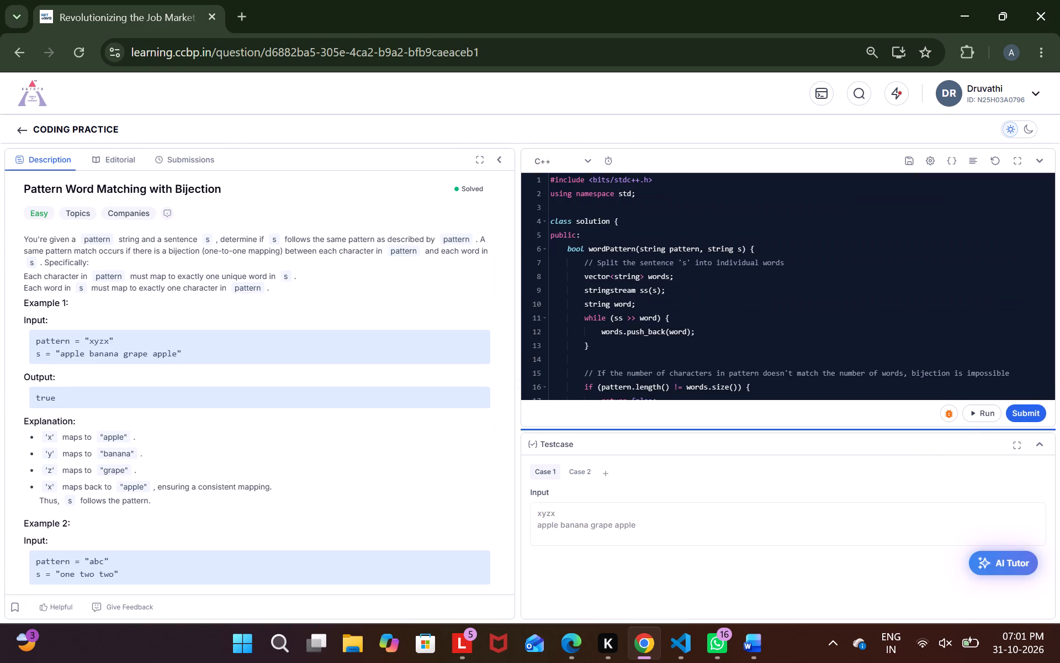
{"action": "left_click", "coordinate": [986, 412]}
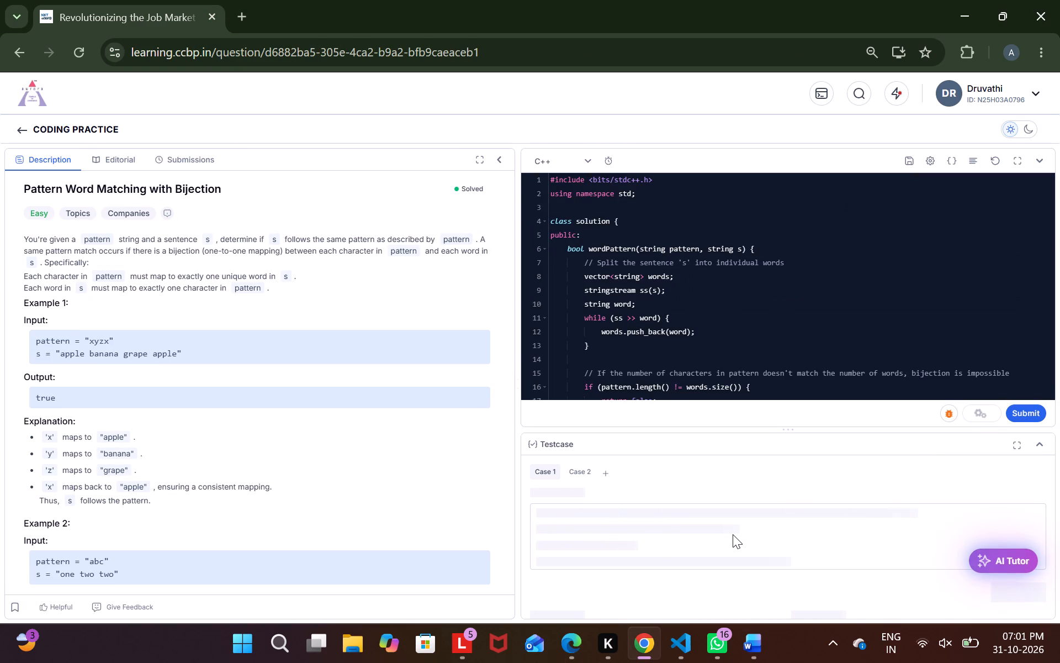
Capture a screenshot of the whole Pattern Word Matching with Bijection page area, covering the description, code and test case results.
{"action": "key", "text": "shift+super+s"}
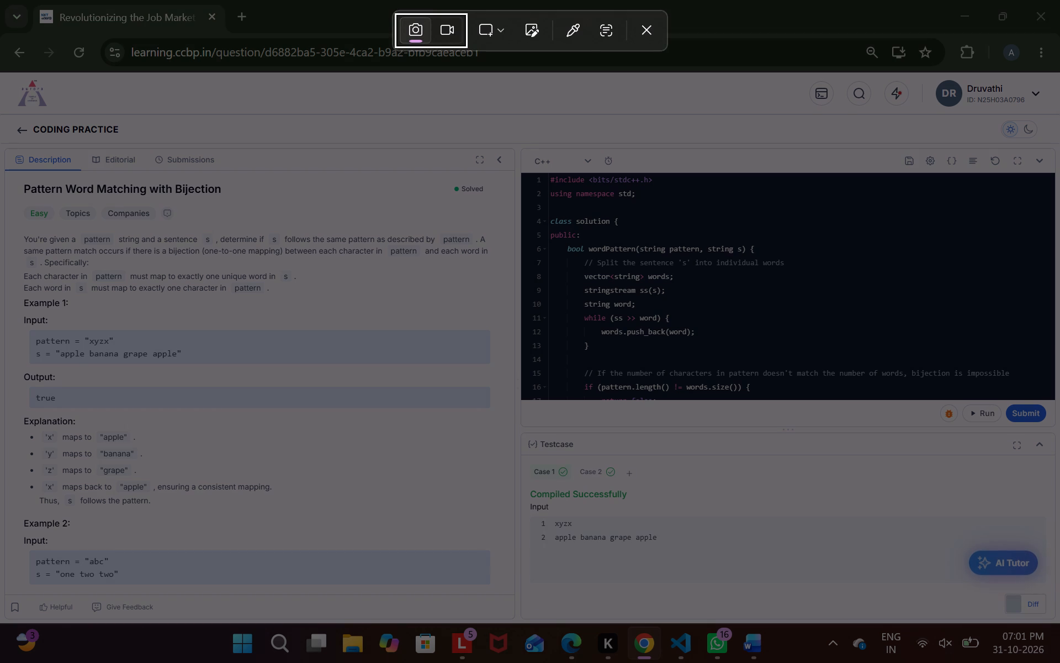
{"action": "left_click", "coordinate": [0, 70]}
{"action": "scroll", "coordinate": [336, 322], "scroll_direction": "right", "scroll_amount": 4}
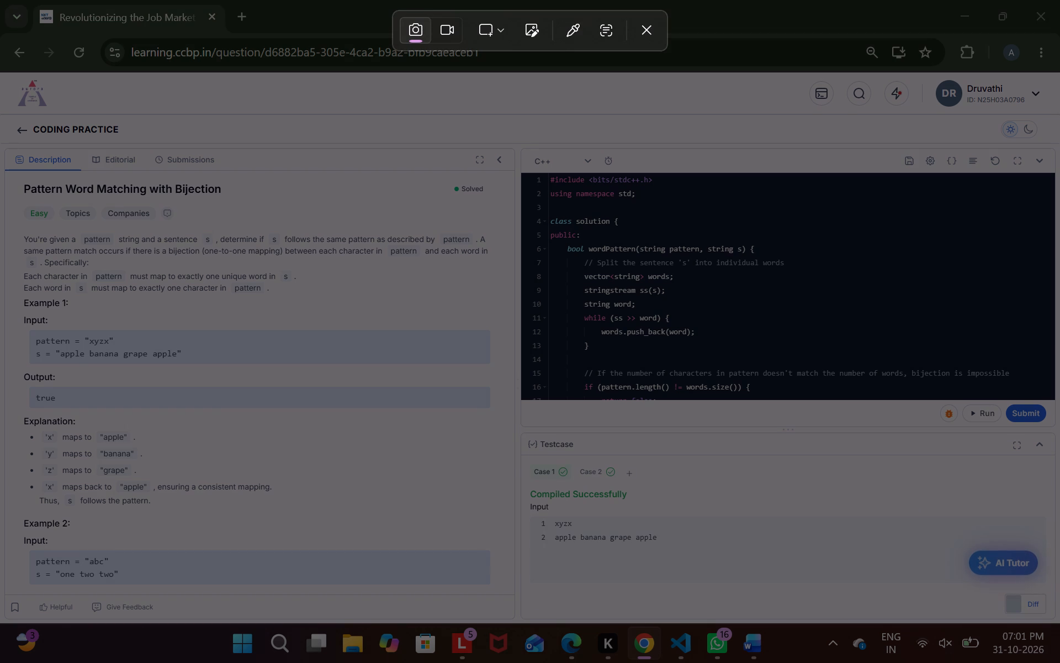
{"action": "left_click_drag", "start_coordinate": [0, 70], "coordinate": [346, 376]}
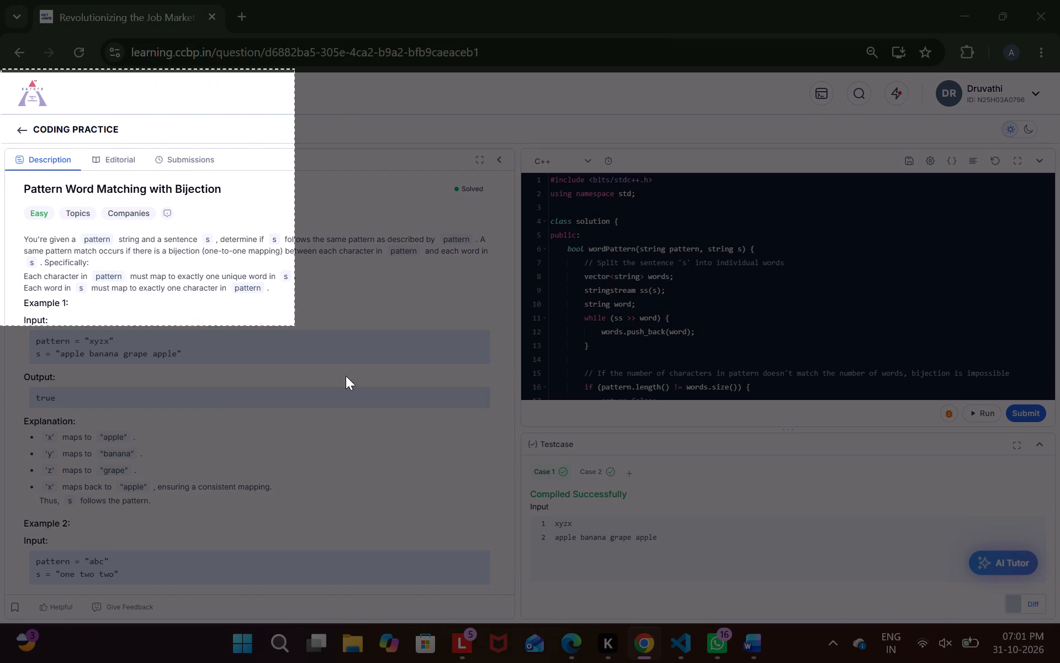
{"action": "left_click_drag", "start_coordinate": [346, 376], "coordinate": [1059, 627]}
{"action": "scroll", "coordinate": [555, 591], "scroll_direction": "right", "scroll_amount": 3}
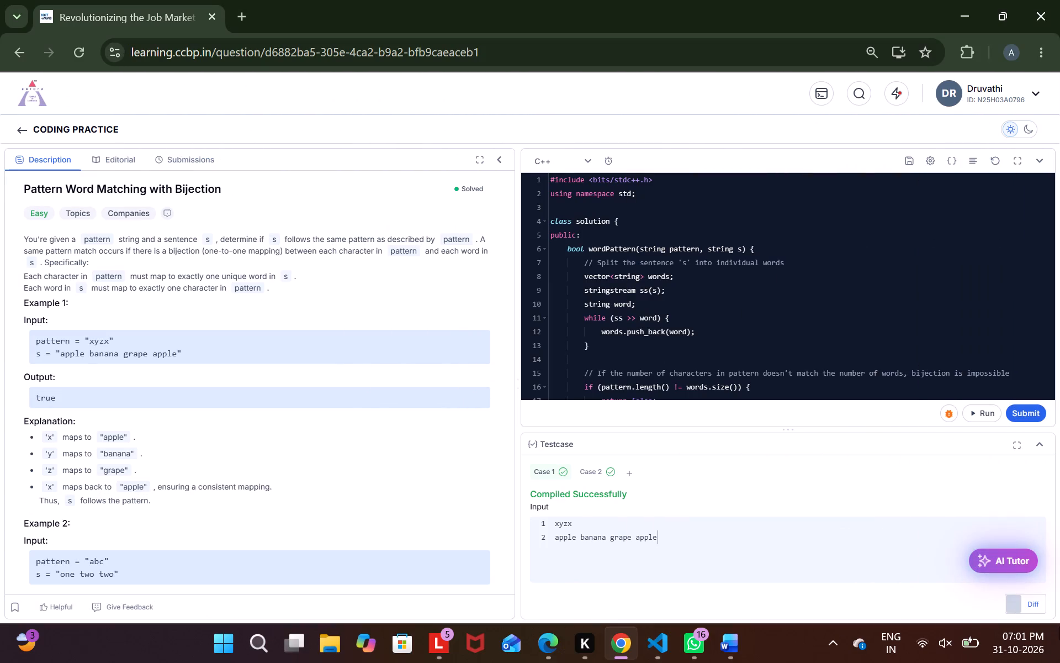
Switch to Word and paste the Pattern Word Matching with Bijection screenshot after the Half Pair Check one, followed by a new line.
{"action": "left_click", "coordinate": [749, 572]}
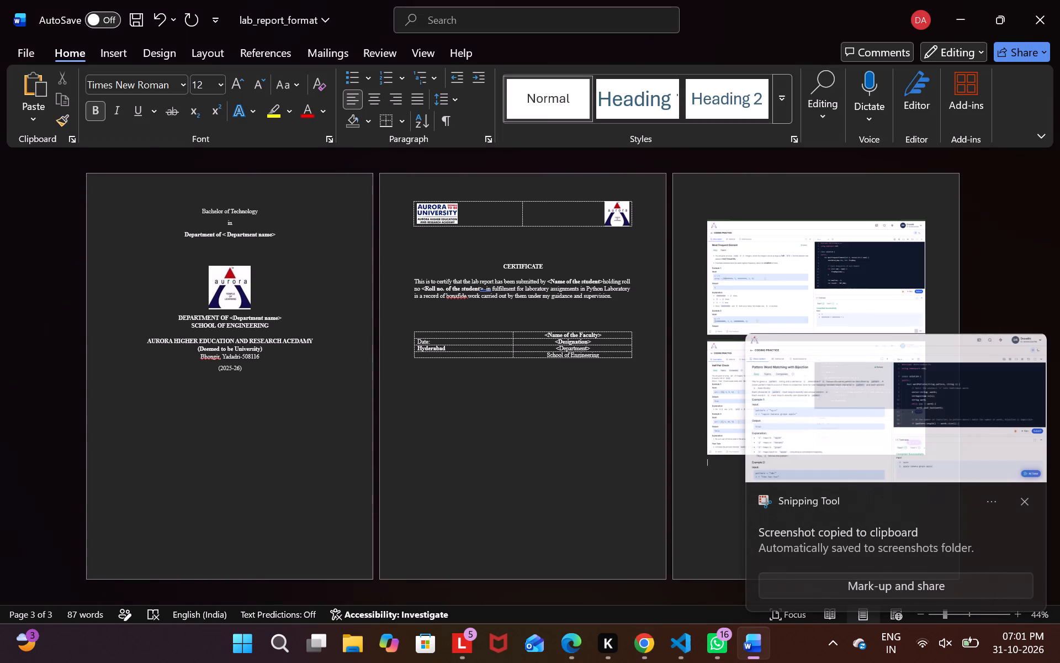
{"action": "key", "text": "ctrl+v"}
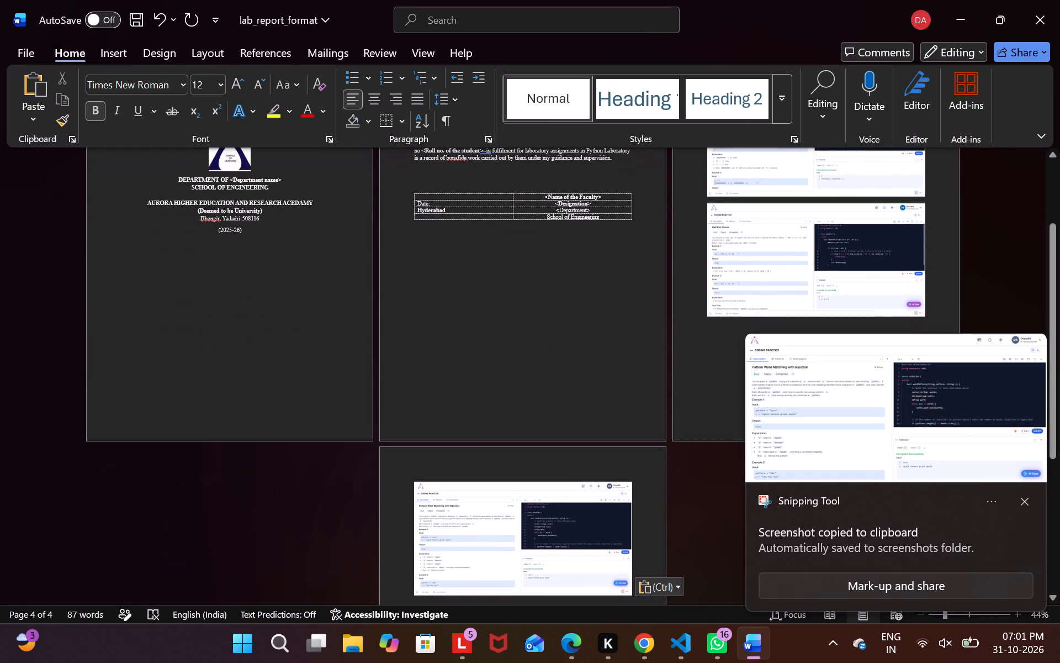
{"action": "key", "text": "Return"}
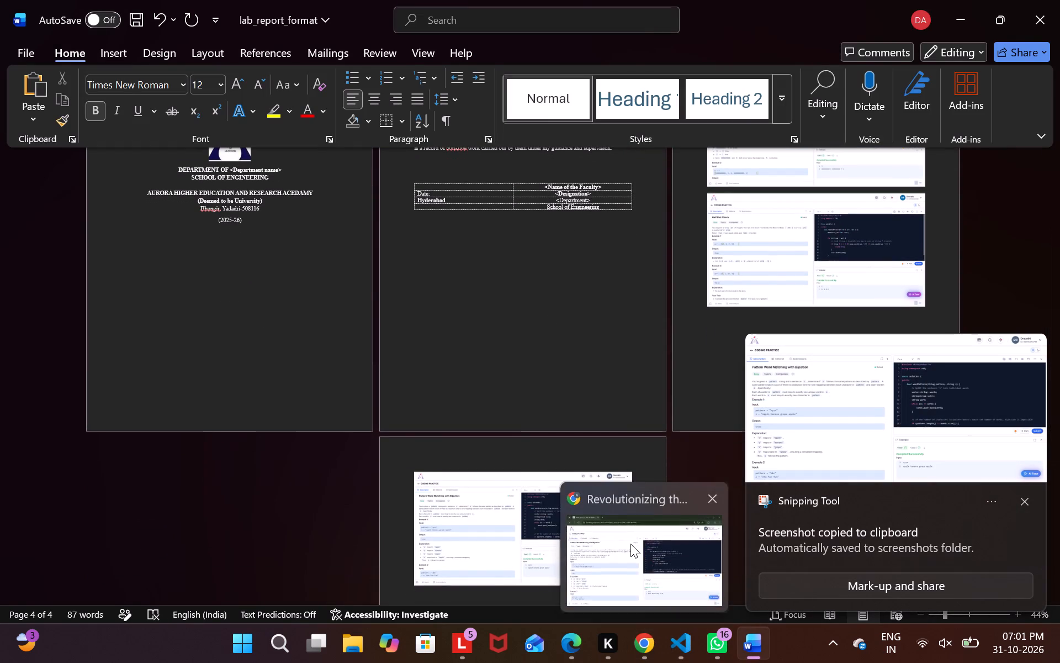
Return to Chrome, open Prefix Sum Array from the Coding Practice set that follows the Prefix Sum lessons and run its C++ solution.
{"action": "left_click", "coordinate": [630, 544]}
{"action": "left_click", "coordinate": [19, 125]}
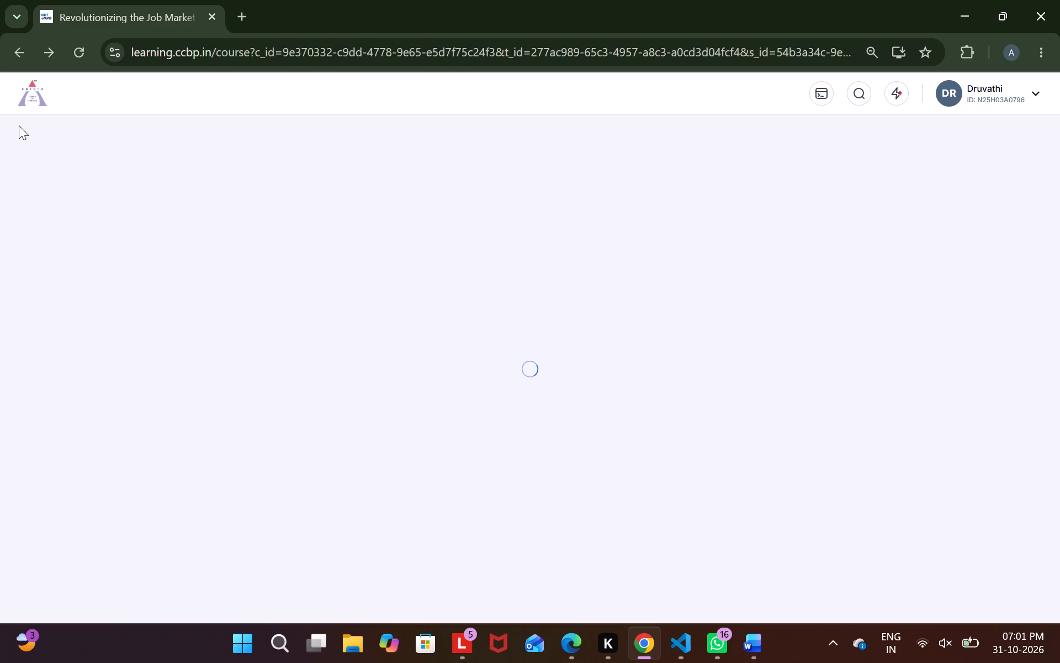
{"action": "scroll", "coordinate": [76, 393], "scroll_direction": "down", "scroll_amount": 1}
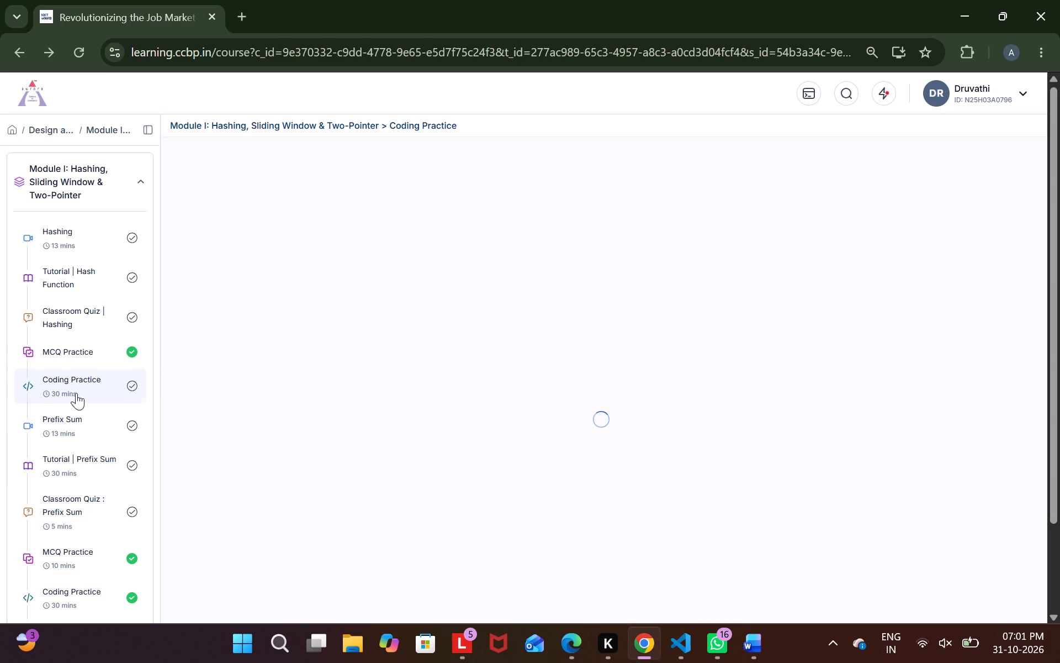
{"action": "scroll", "coordinate": [76, 393], "scroll_direction": "down", "scroll_amount": 2}
{"action": "left_click", "coordinate": [76, 438]}
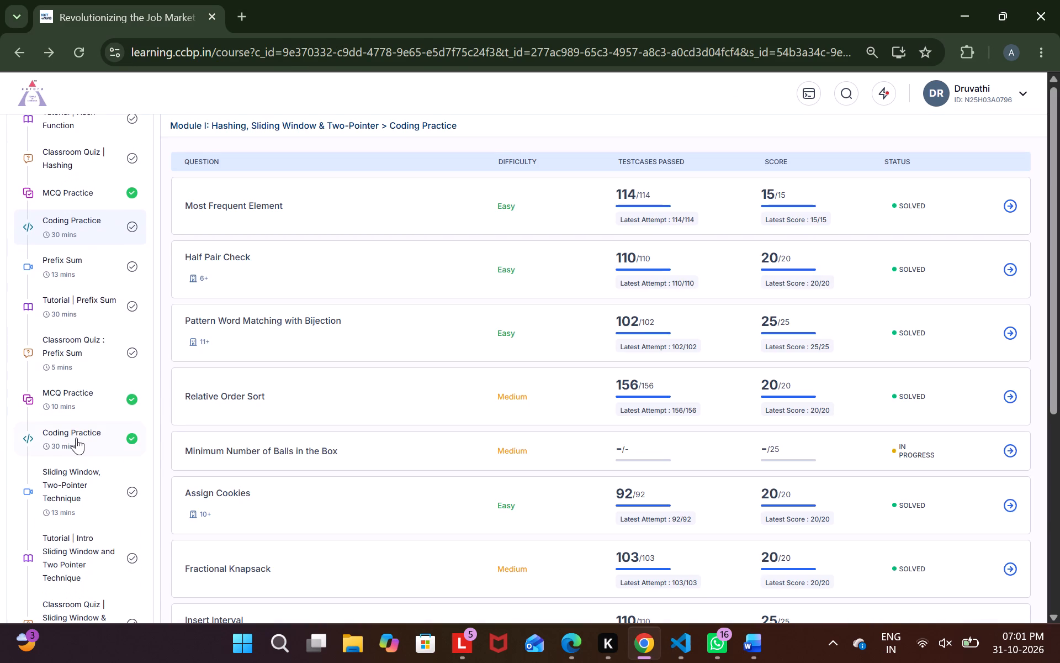
{"action": "left_click", "coordinate": [331, 213]}
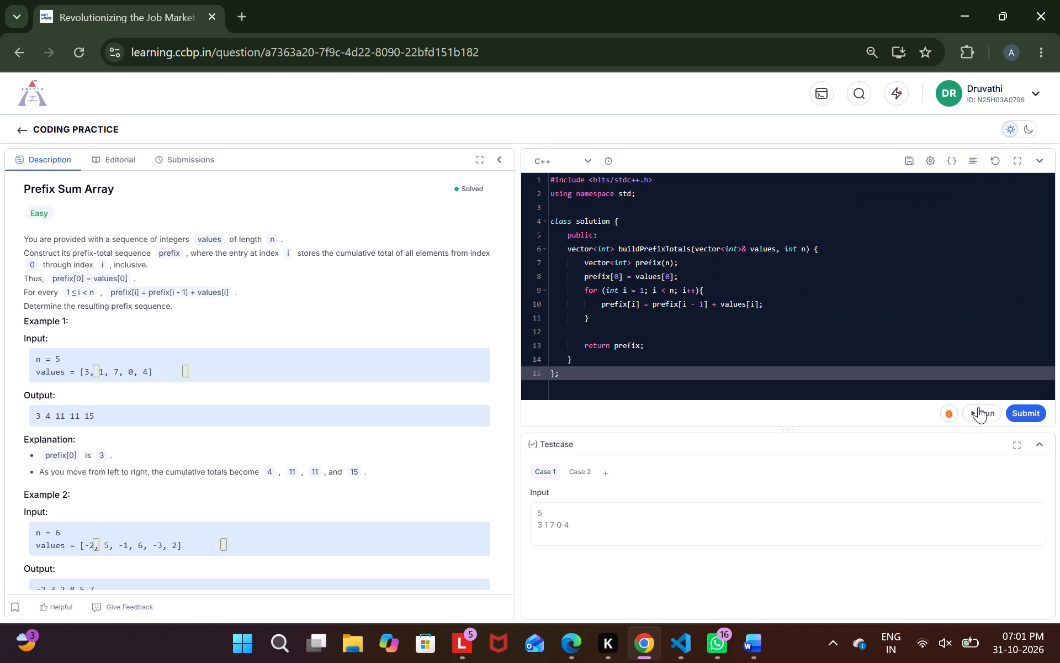
{"action": "left_click", "coordinate": [977, 406]}
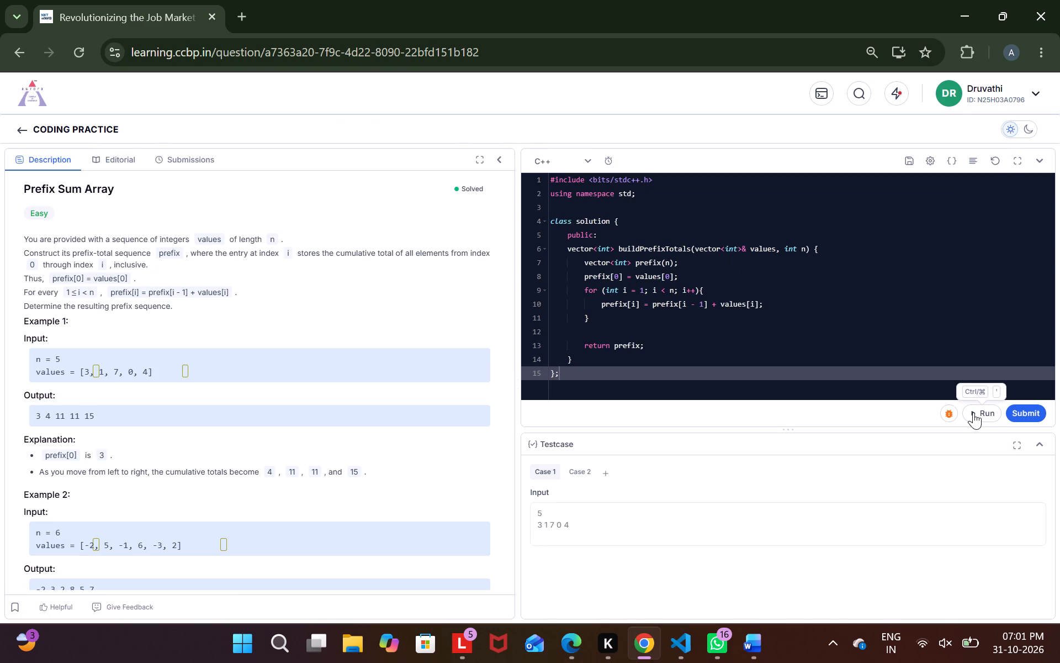
{"action": "left_click", "coordinate": [973, 412]}
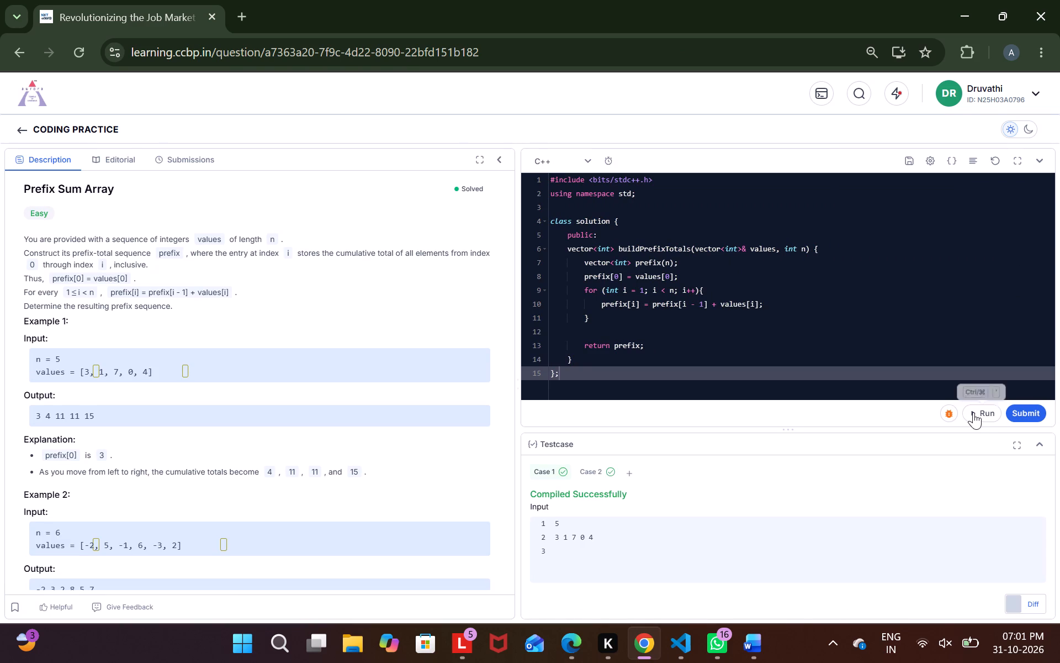
Capture a screenshot of the whole Prefix Sum Array page area, covering the description, code and test case results.
{"action": "key", "text": "shift+super+s"}
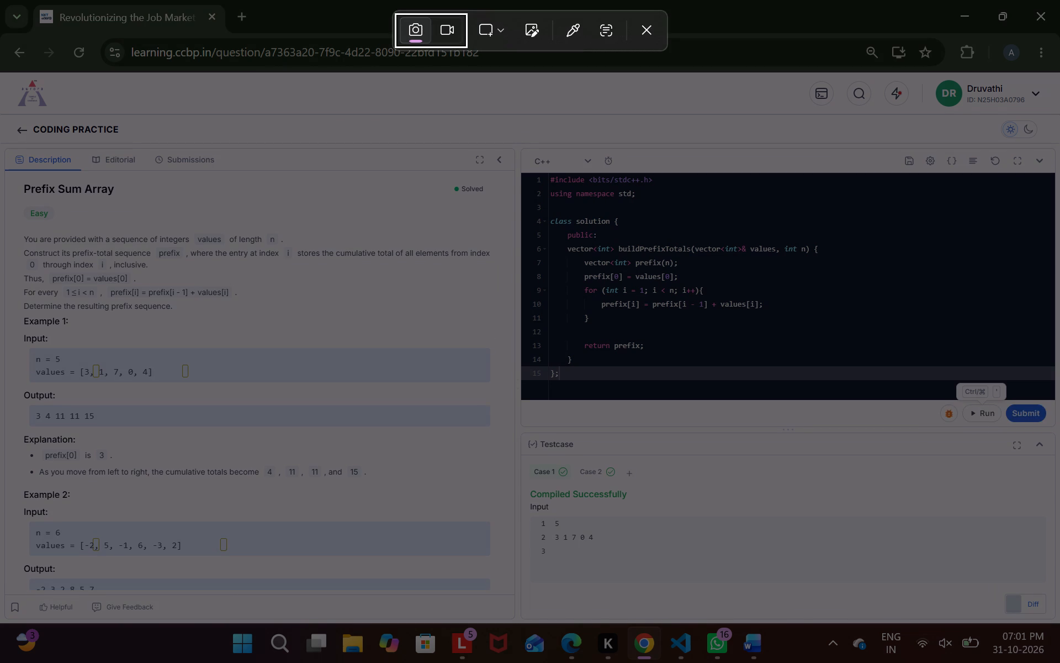
{"action": "left_click_drag", "start_coordinate": [0, 72], "coordinate": [1059, 629]}
{"action": "scroll", "coordinate": [609, 567], "scroll_direction": "right", "scroll_amount": 3}
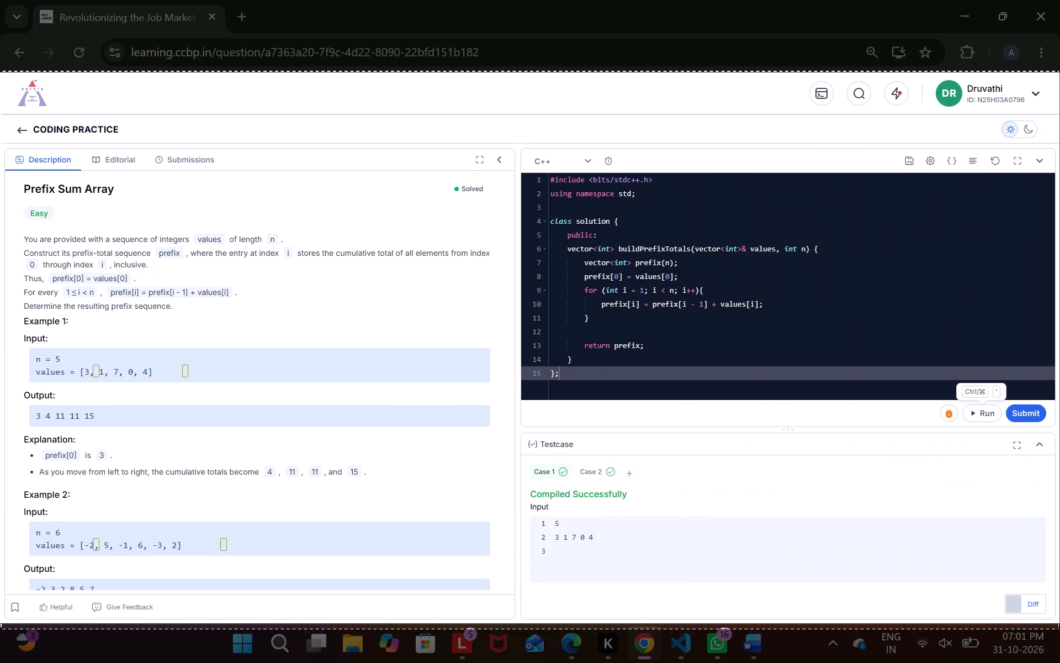
{"action": "left_click_drag", "start_coordinate": [1059, 629], "coordinate": [1058, 625]}
Switch to Word and paste the Prefix Sum Array screenshot below the Pattern Word Matching with Bijection one, followed by a new line.
{"action": "left_click", "coordinate": [753, 584]}
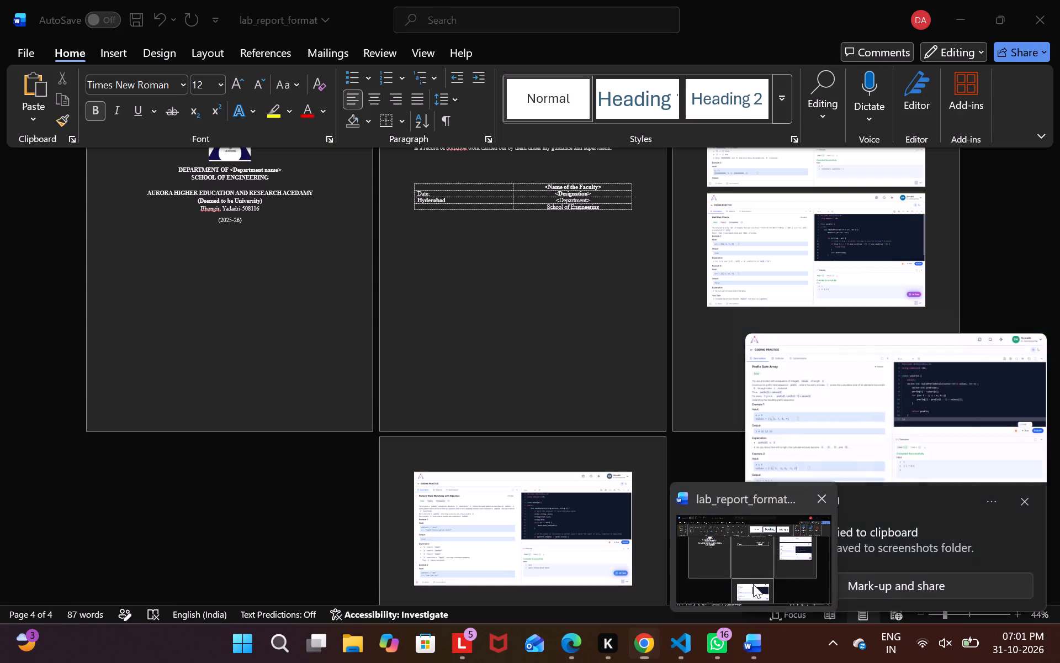
{"action": "scroll", "coordinate": [617, 559], "scroll_direction": "down", "scroll_amount": 1}
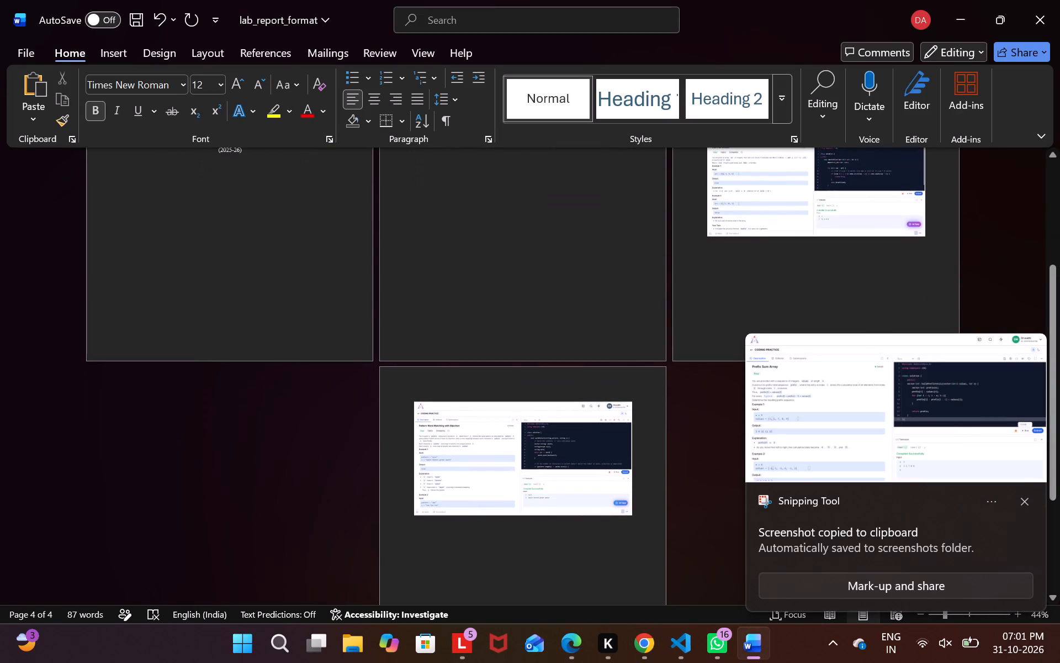
{"action": "key", "text": "ctrl+v"}
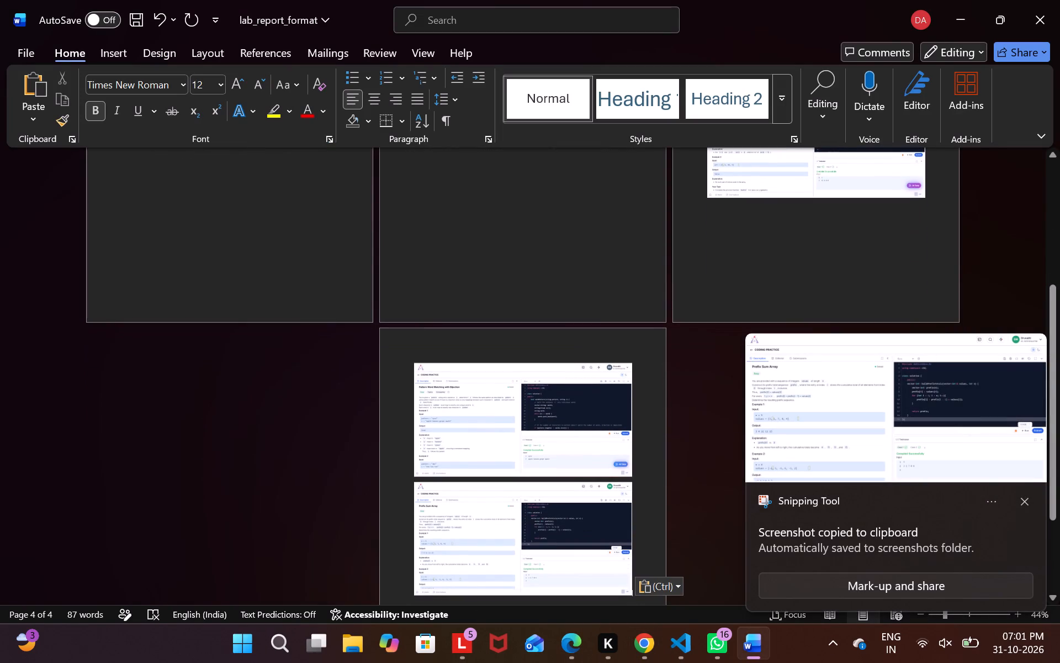
{"action": "scroll", "coordinate": [617, 559], "scroll_direction": "down", "scroll_amount": 1}
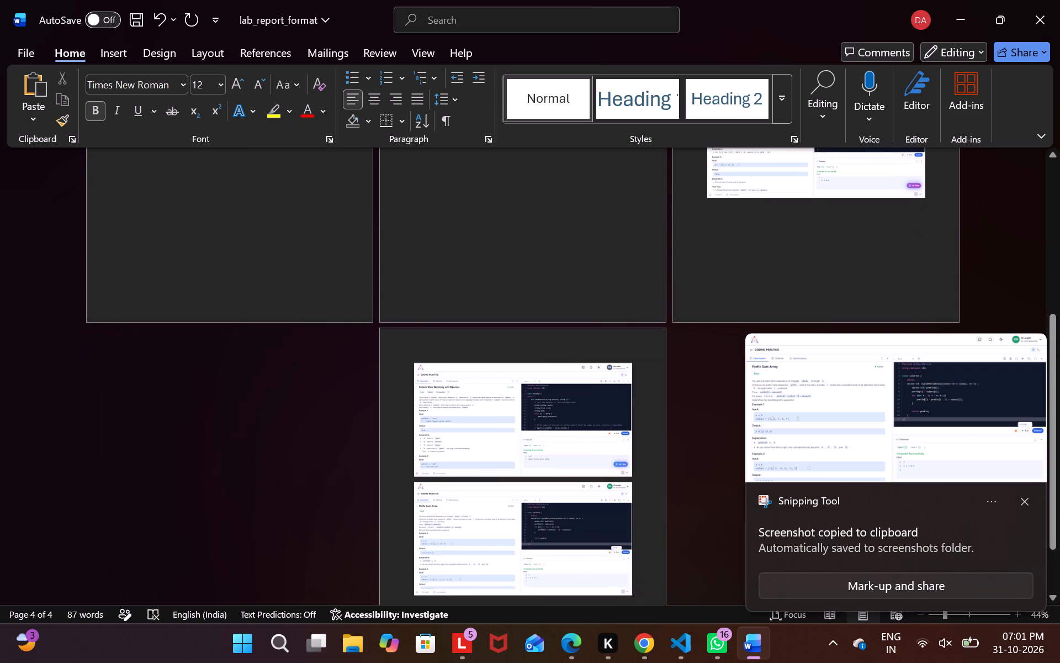
{"action": "scroll", "coordinate": [617, 559], "scroll_direction": "down", "scroll_amount": 1}
{"action": "key", "text": "Return"}
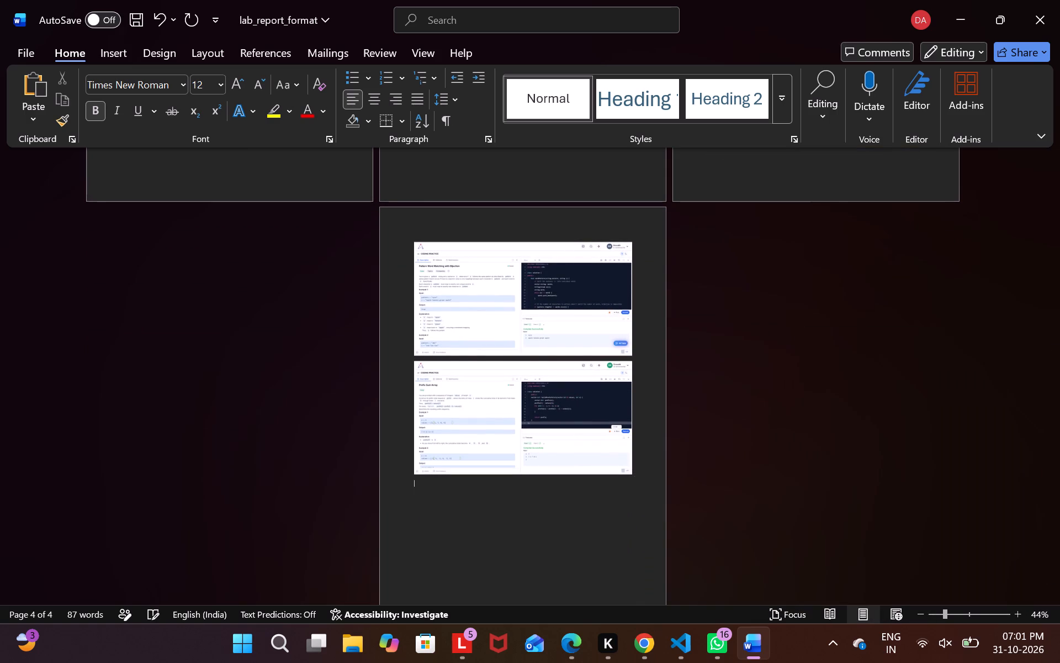
Return to Chrome, open Scoreboard After Each Round from the same Coding Practice set and run its C++ solution.
{"action": "left_click", "coordinate": [629, 575]}
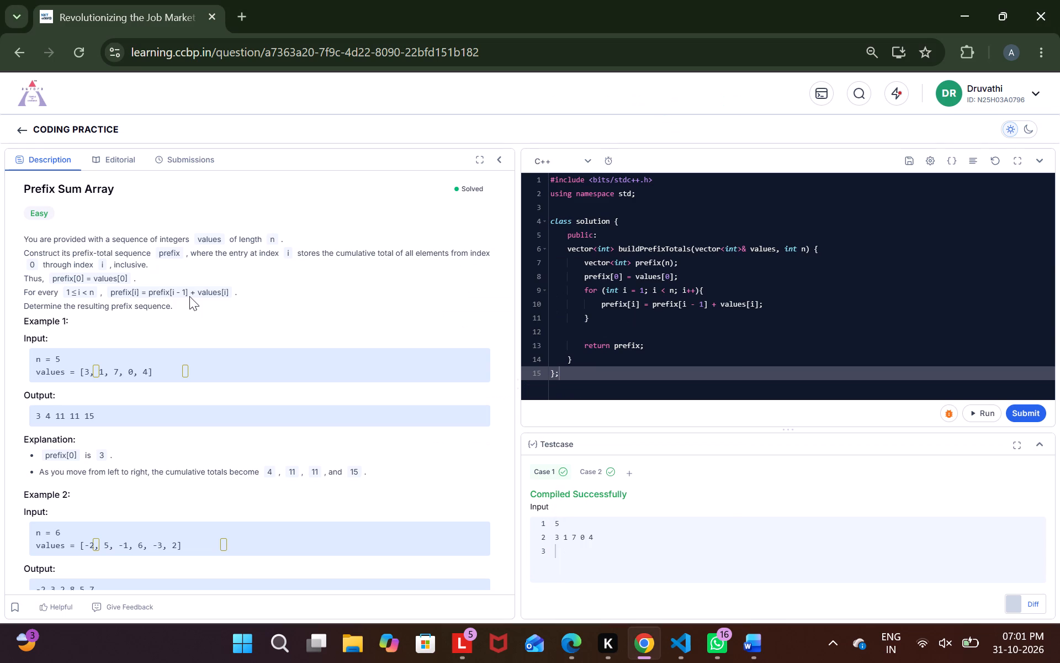
{"action": "left_click", "coordinate": [19, 128]}
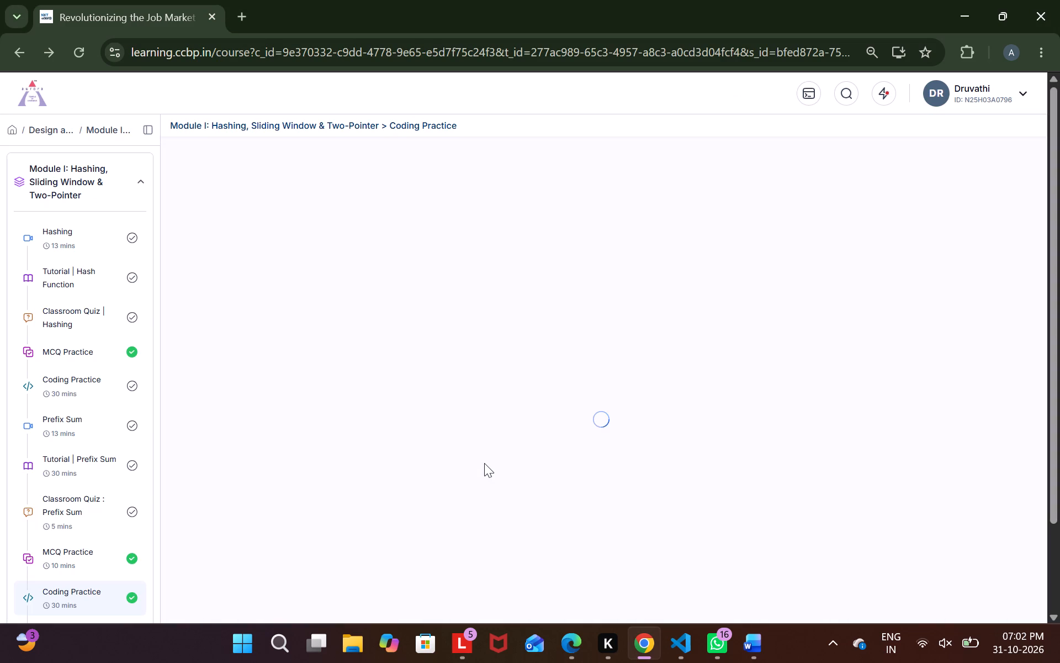
{"action": "left_click", "coordinate": [412, 320]}
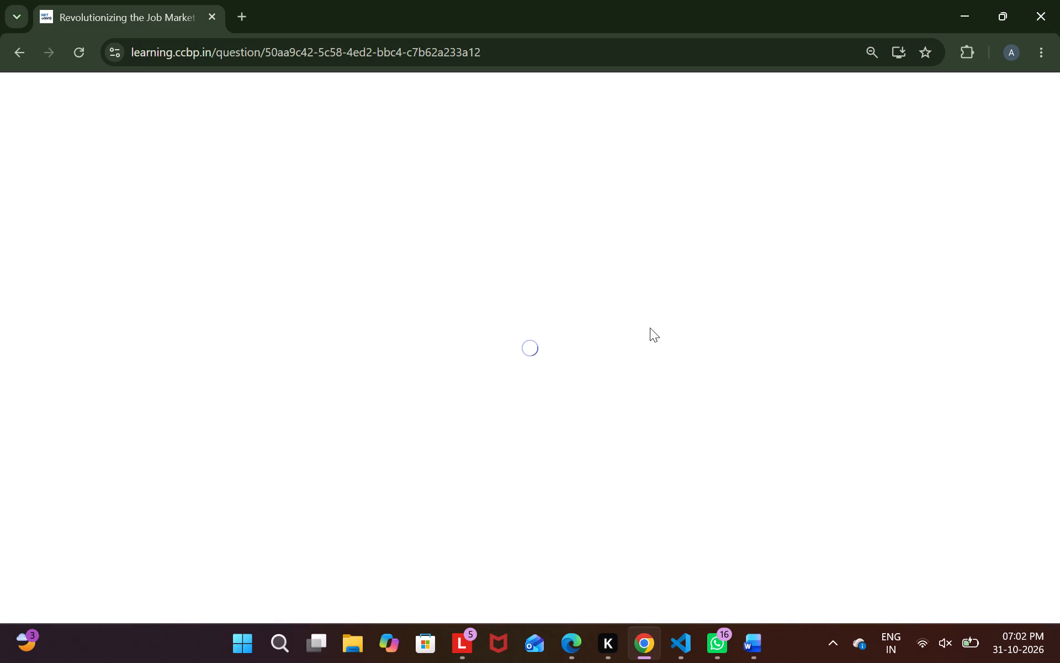
{"action": "left_click", "coordinate": [987, 410]}
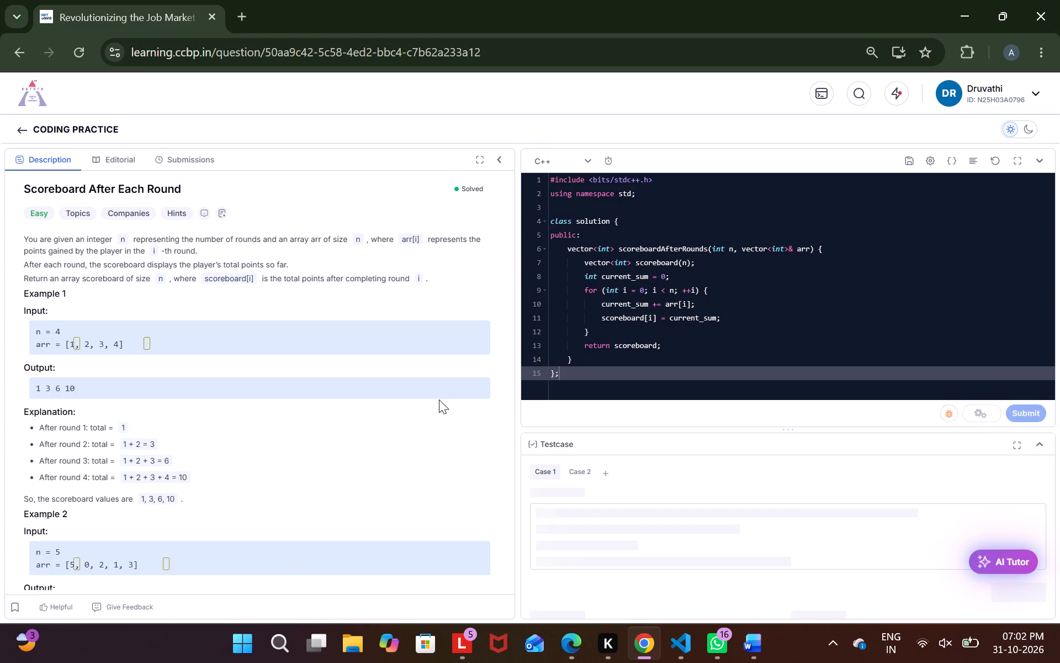
Capture a screenshot of the whole Scoreboard After Each Round page area, covering the description, code and test case results.
{"action": "key", "text": "shift+super+s"}
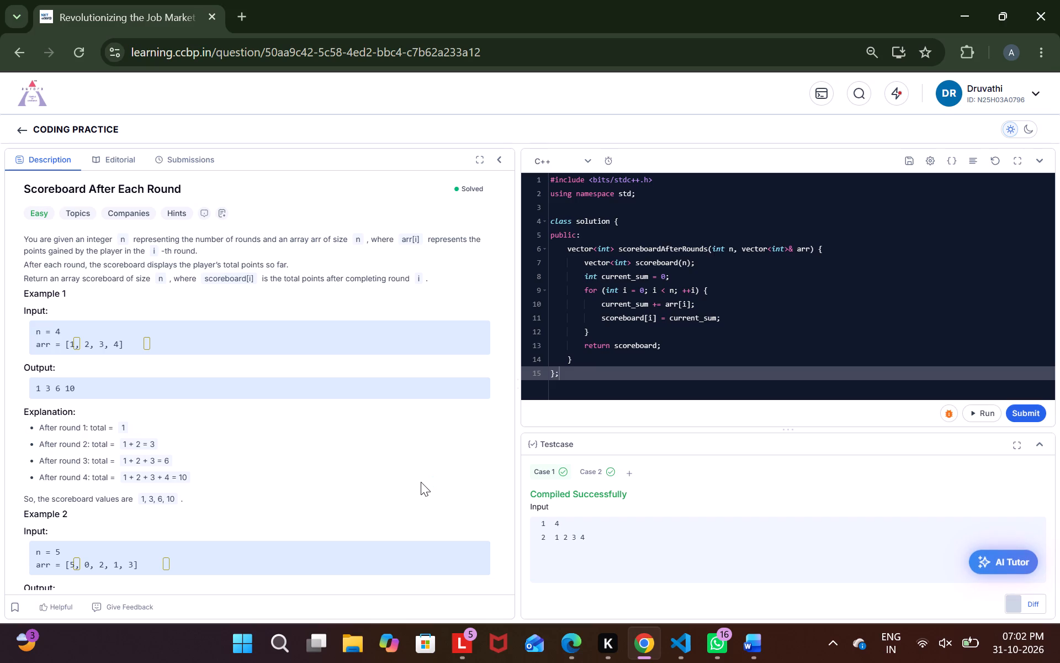
{"action": "left_click_drag", "start_coordinate": [0, 73], "coordinate": [458, 468]}
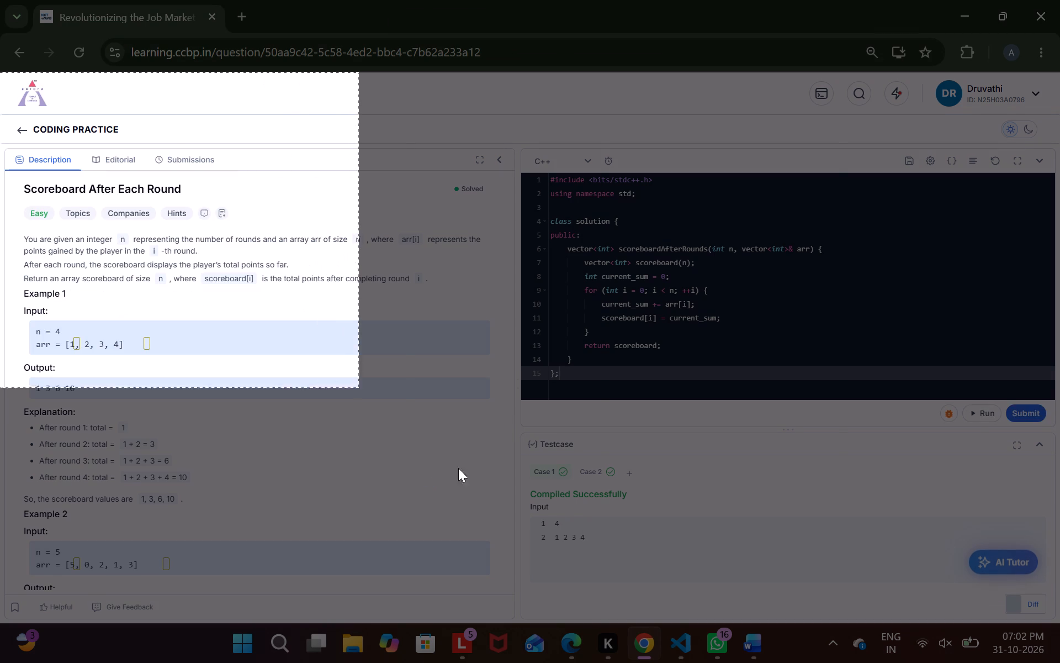
{"action": "left_click_drag", "start_coordinate": [458, 468], "coordinate": [1059, 629]}
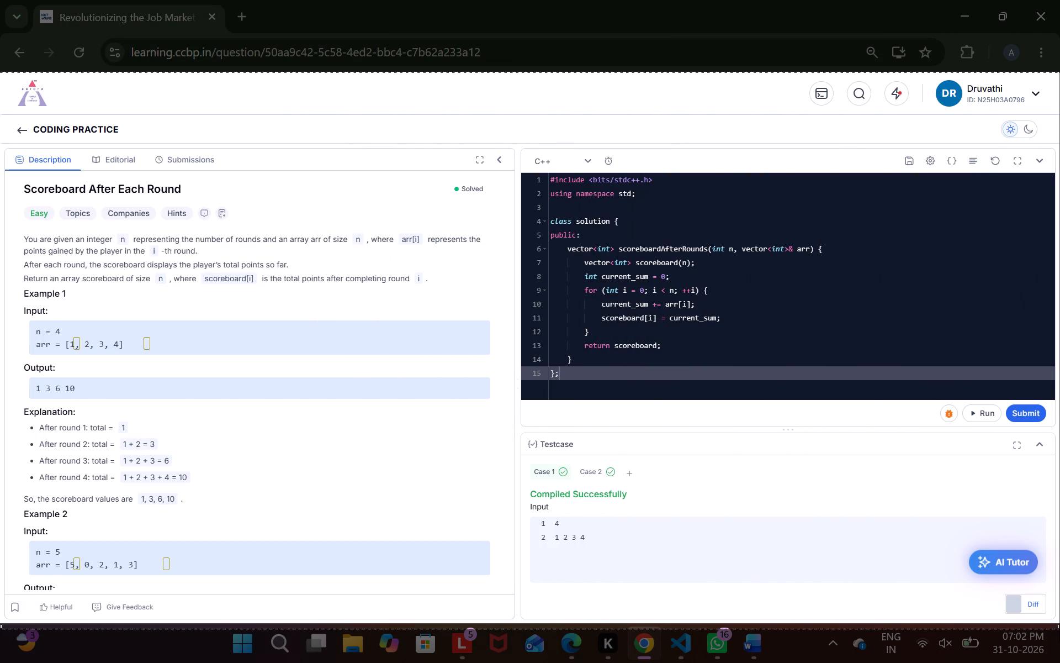
{"action": "left_click_drag", "start_coordinate": [1059, 629], "coordinate": [1058, 625]}
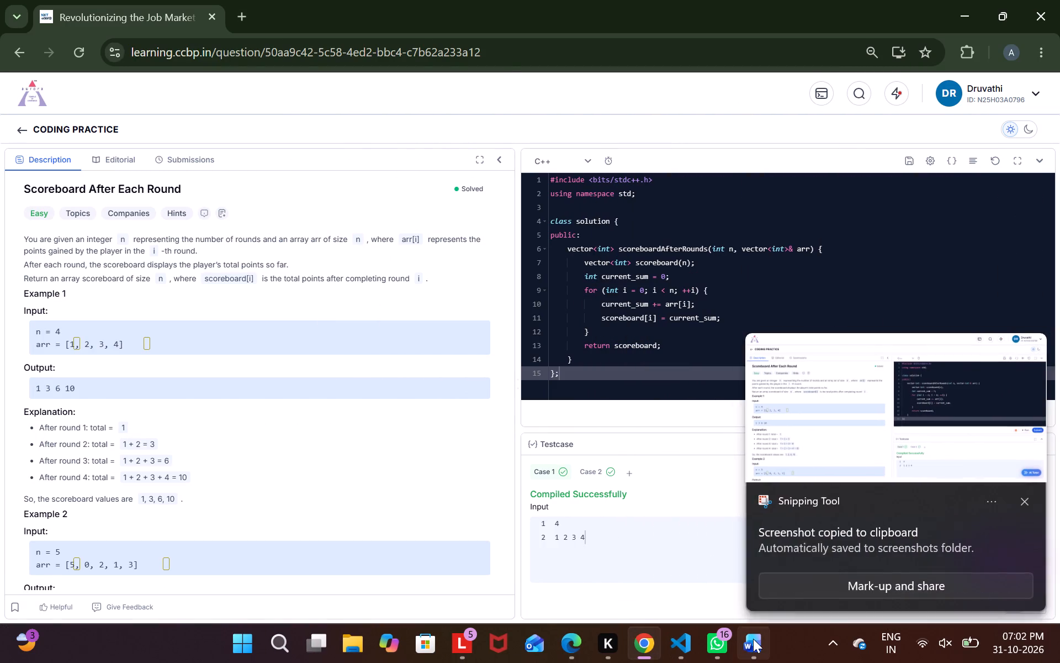
Switch to Word and paste the Scoreboard After Each Round screenshot after the Prefix Sum Array one, followed by a new line.
{"action": "left_click", "coordinate": [753, 575]}
{"action": "key", "text": "ctrl+v"}
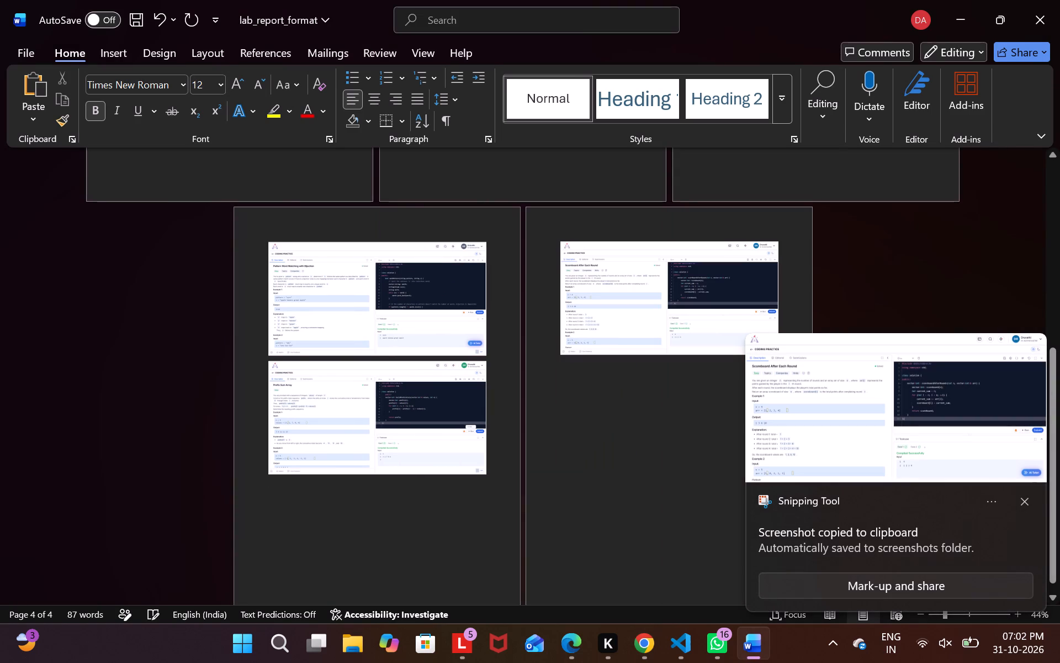
{"action": "key", "text": "Return"}
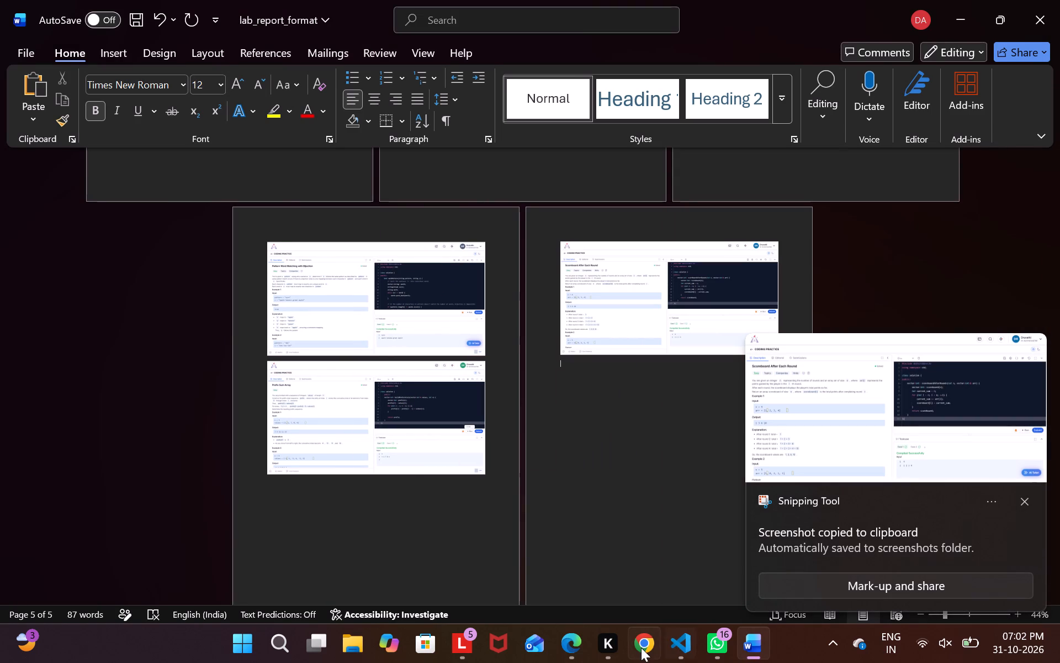
Return to the practice set in Chrome, check the pasted screenshots in Word, then open Book Title Prefixes and run its C++ solution.
{"action": "left_click", "coordinate": [629, 592]}
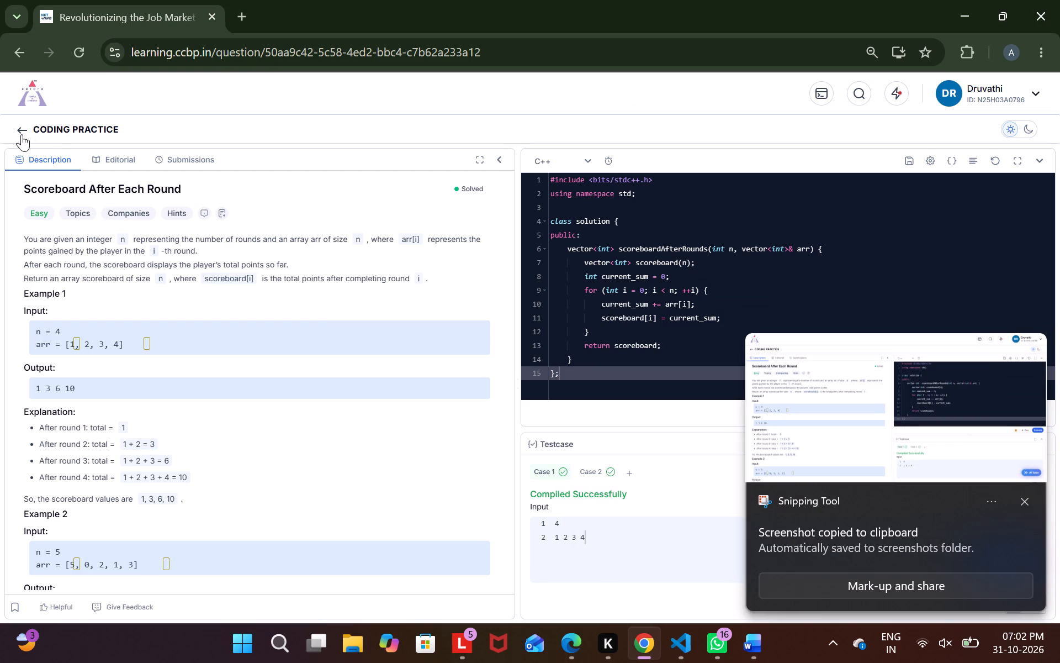
{"action": "left_click", "coordinate": [19, 124]}
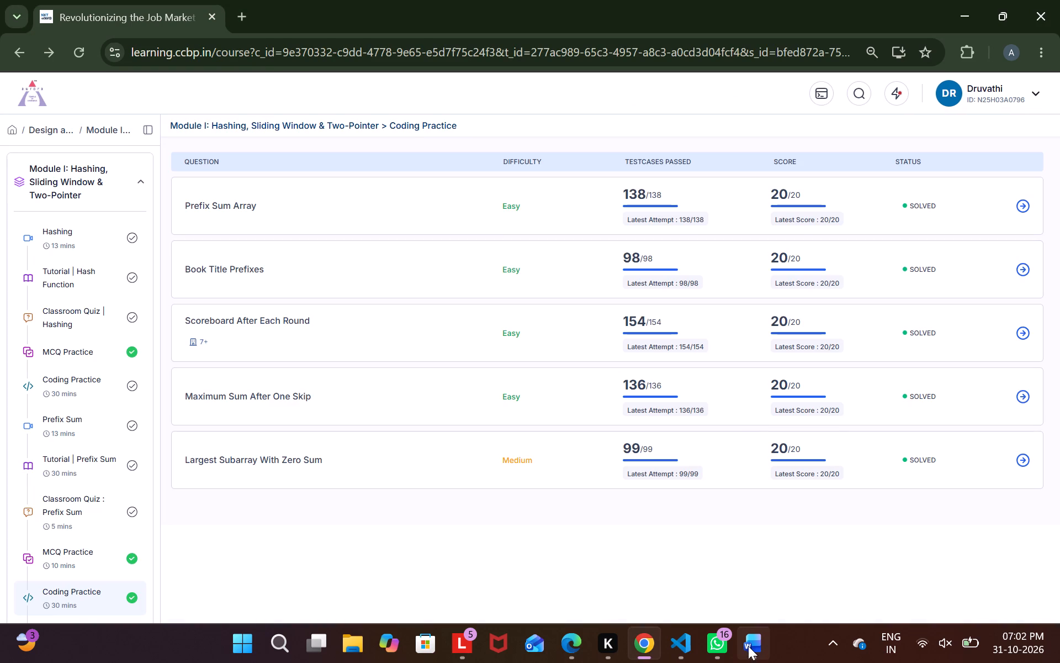
{"action": "left_click", "coordinate": [762, 571]}
{"action": "scroll", "coordinate": [611, 416], "scroll_direction": "up", "scroll_amount": 3}
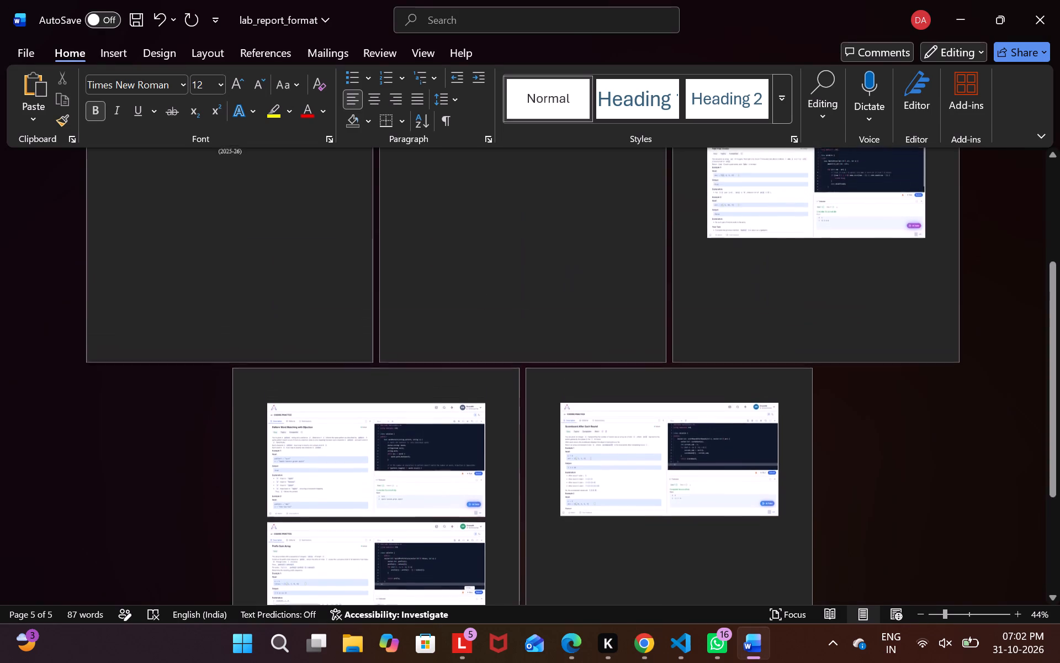
{"action": "scroll", "coordinate": [611, 416], "scroll_direction": "down", "scroll_amount": 1}
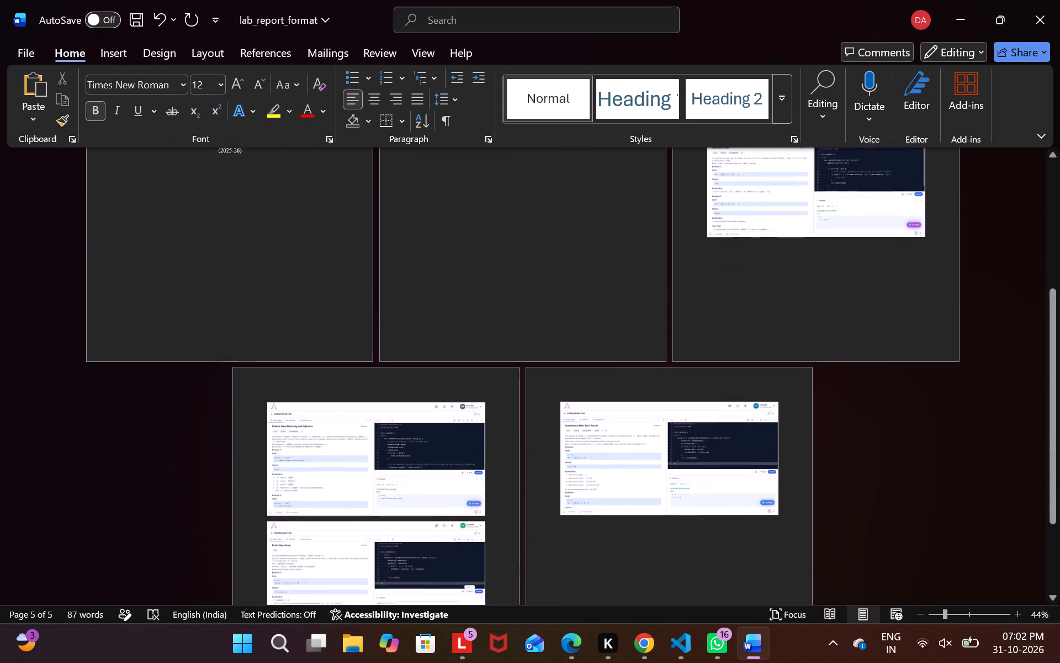
{"action": "scroll", "coordinate": [611, 416], "scroll_direction": "down", "scroll_amount": 1}
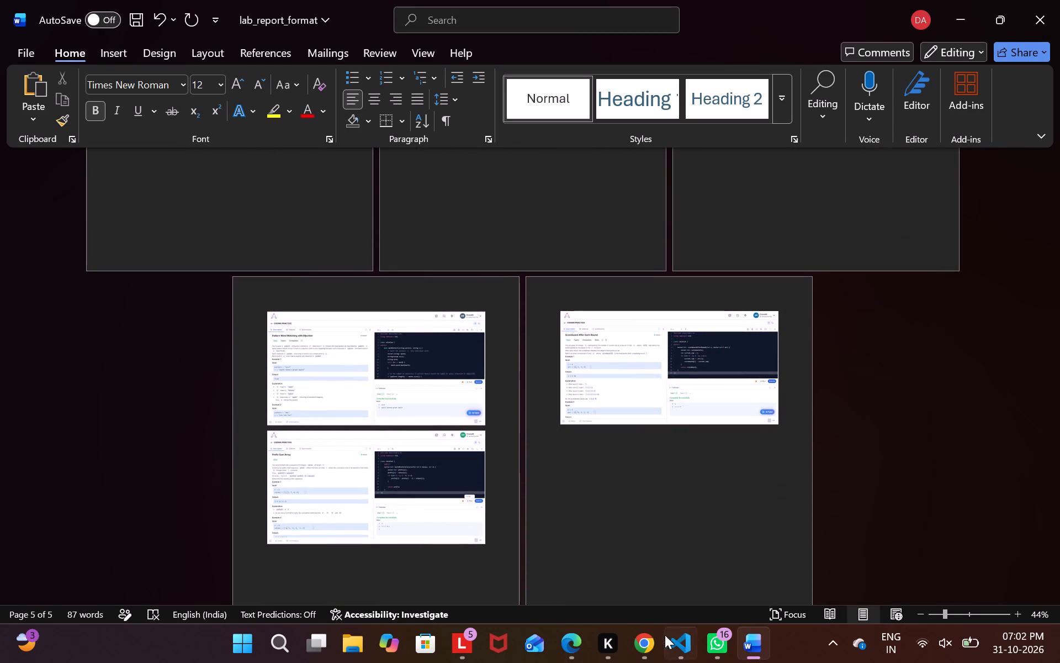
{"action": "left_click", "coordinate": [638, 581]}
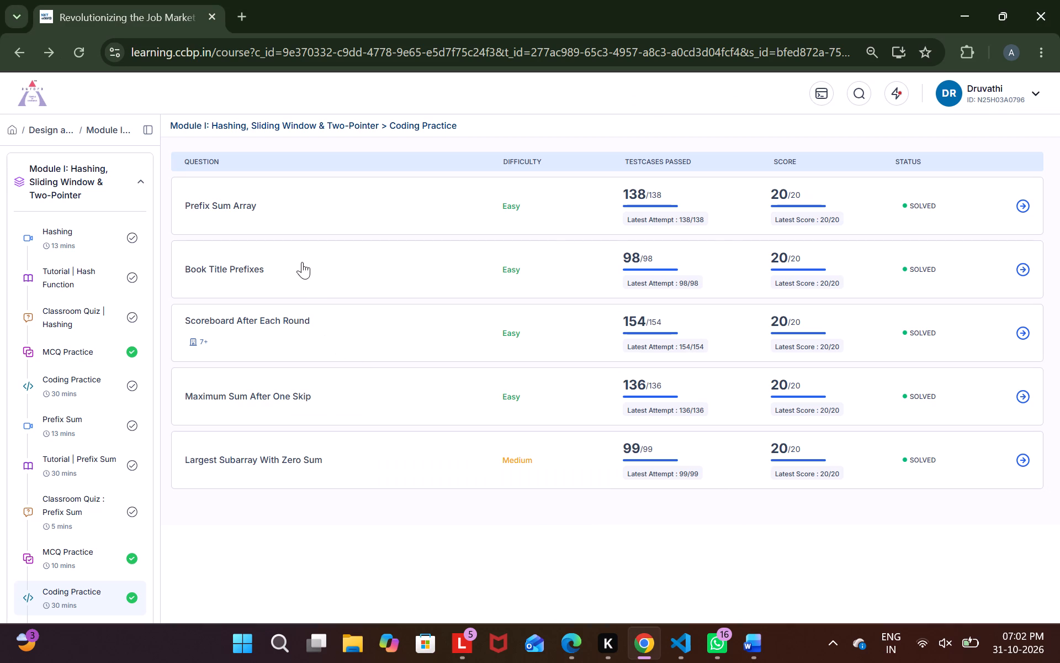
{"action": "left_click", "coordinate": [314, 270]}
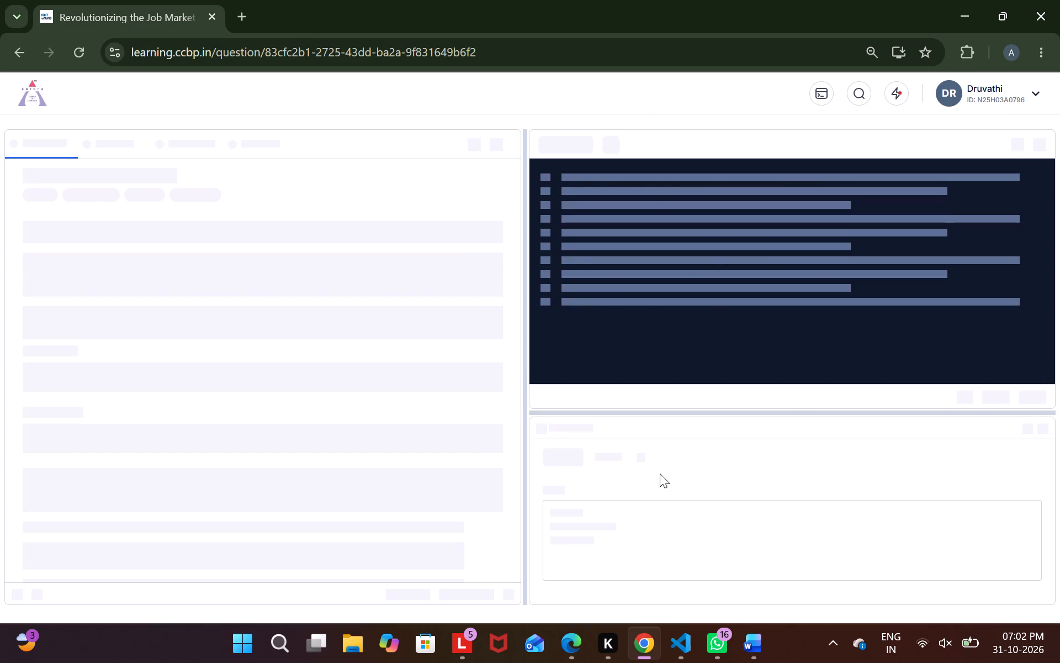
{"action": "left_click", "coordinate": [974, 408]}
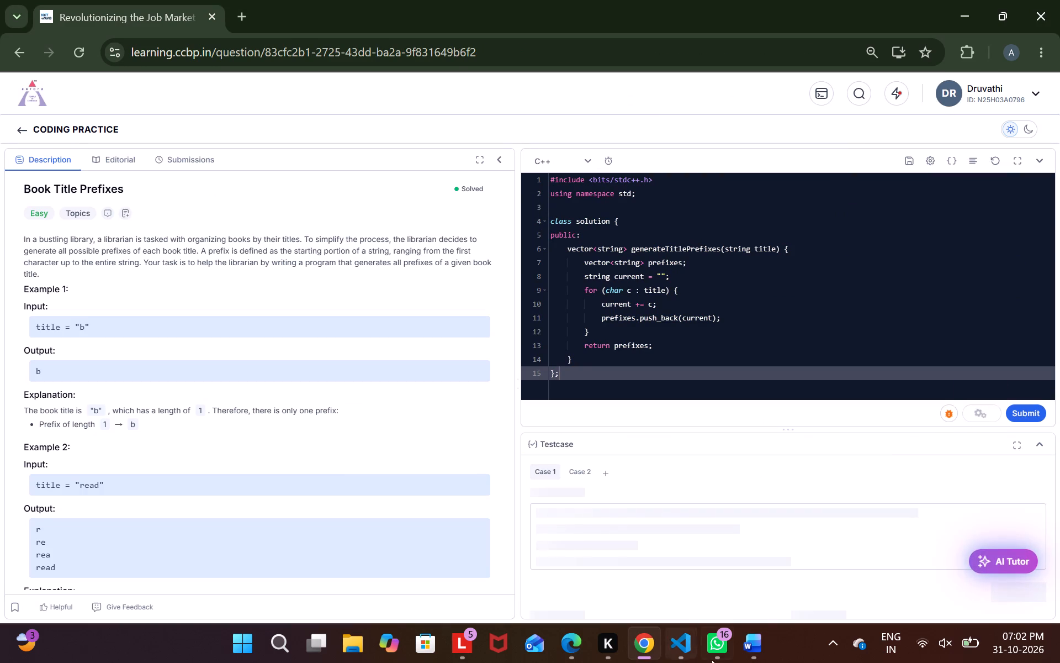
Switch to Word and look over the pasted screenshots, setting the document zoom to 51%.
{"action": "left_click", "coordinate": [752, 587]}
{"action": "scroll", "coordinate": [718, 481], "scroll_direction": "up", "scroll_amount": 3, "text": "ctrl"}
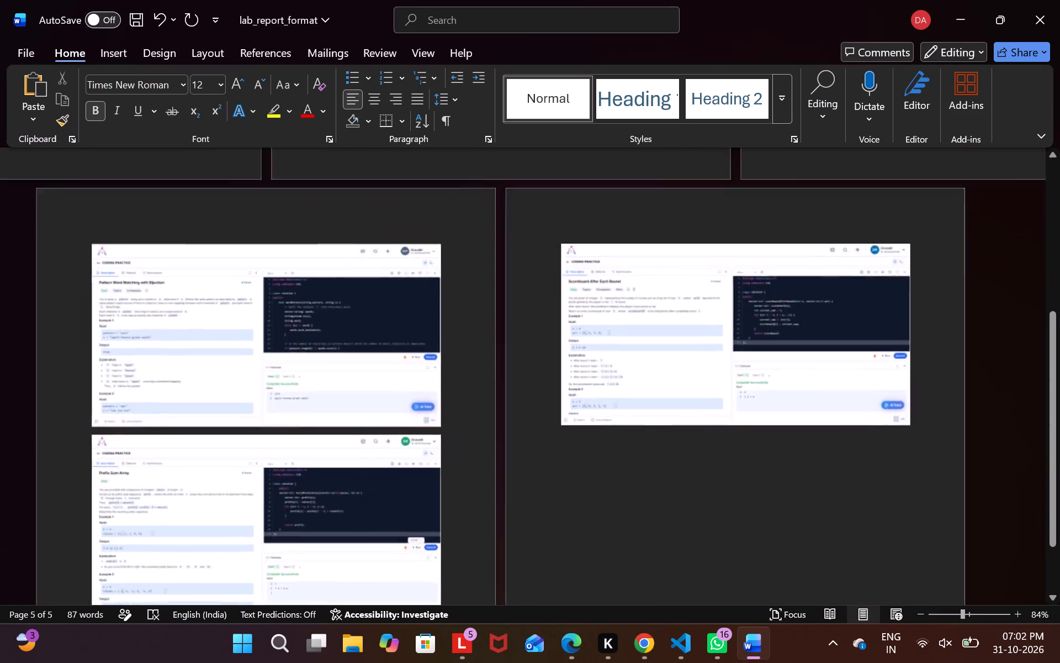
{"action": "scroll", "coordinate": [718, 481], "scroll_direction": "up", "scroll_amount": 3, "text": "ctrl"}
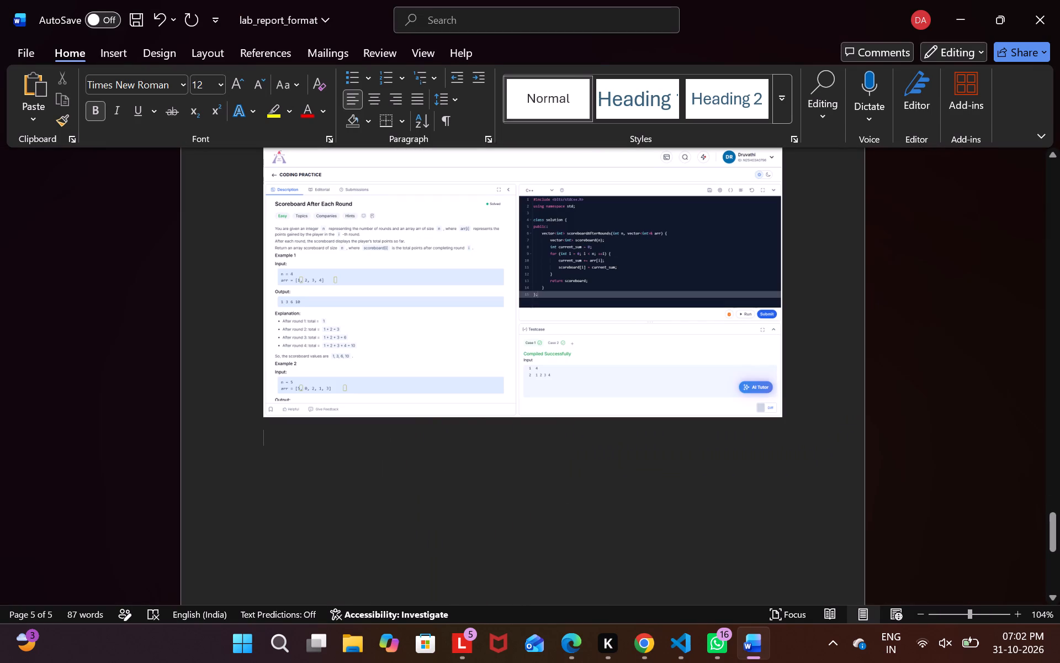
{"action": "left_click", "coordinate": [947, 613]}
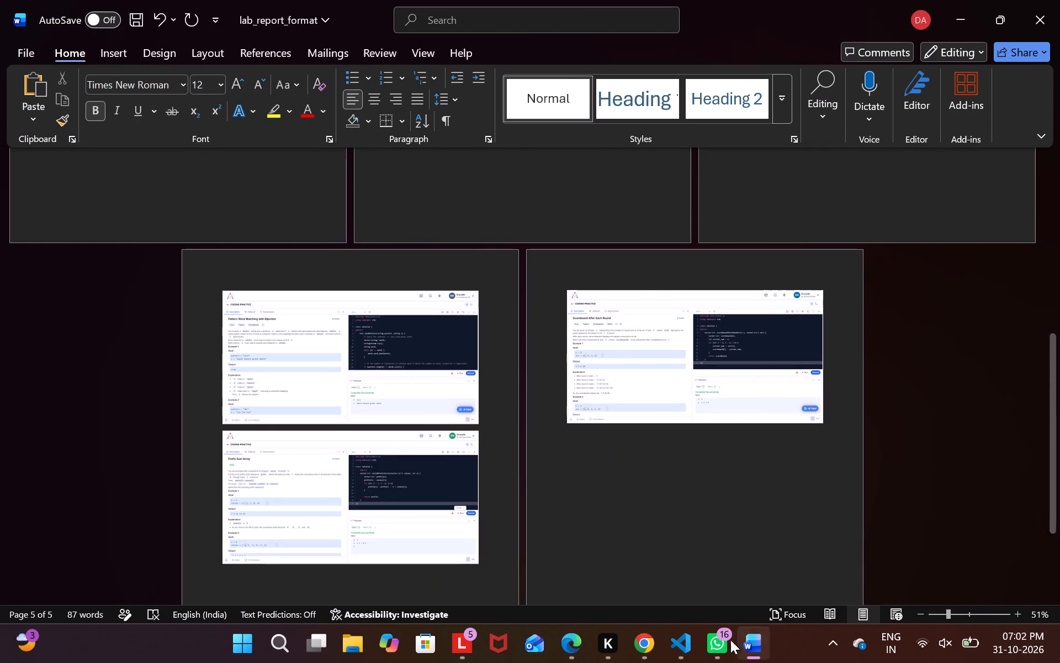
Return to Chrome, rerun the Book Title Prefixes solution and capture a screenshot of the whole page area with its test case results.
{"action": "left_click", "coordinate": [647, 581]}
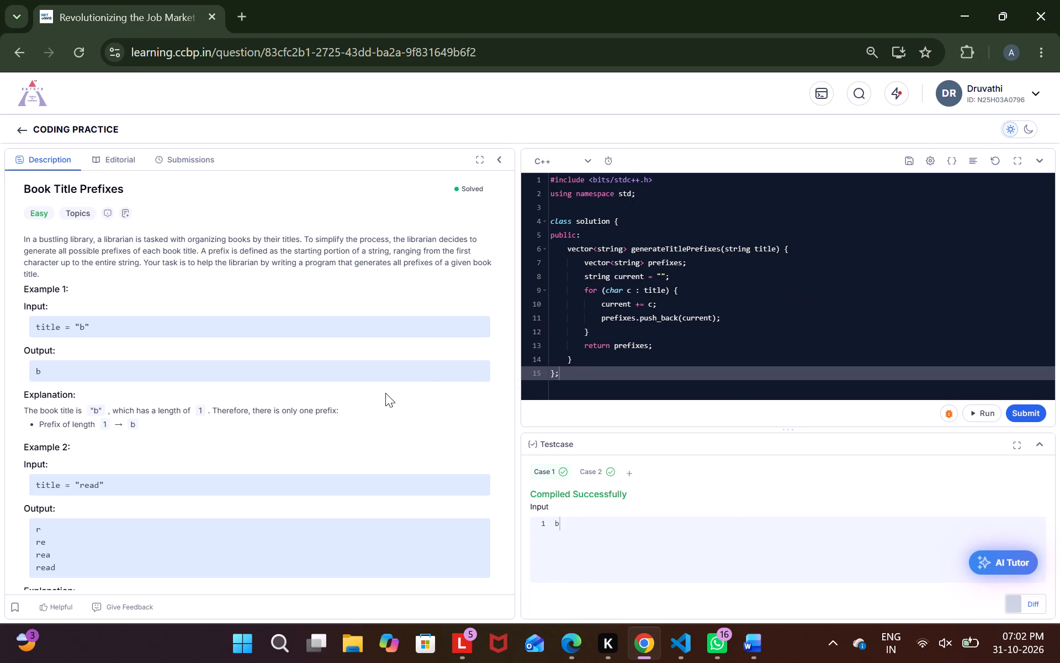
{"action": "left_click", "coordinate": [972, 408]}
{"action": "key", "text": "shift+super+s"}
{"action": "left_click_drag", "start_coordinate": [2, 66], "coordinate": [36, 96]}
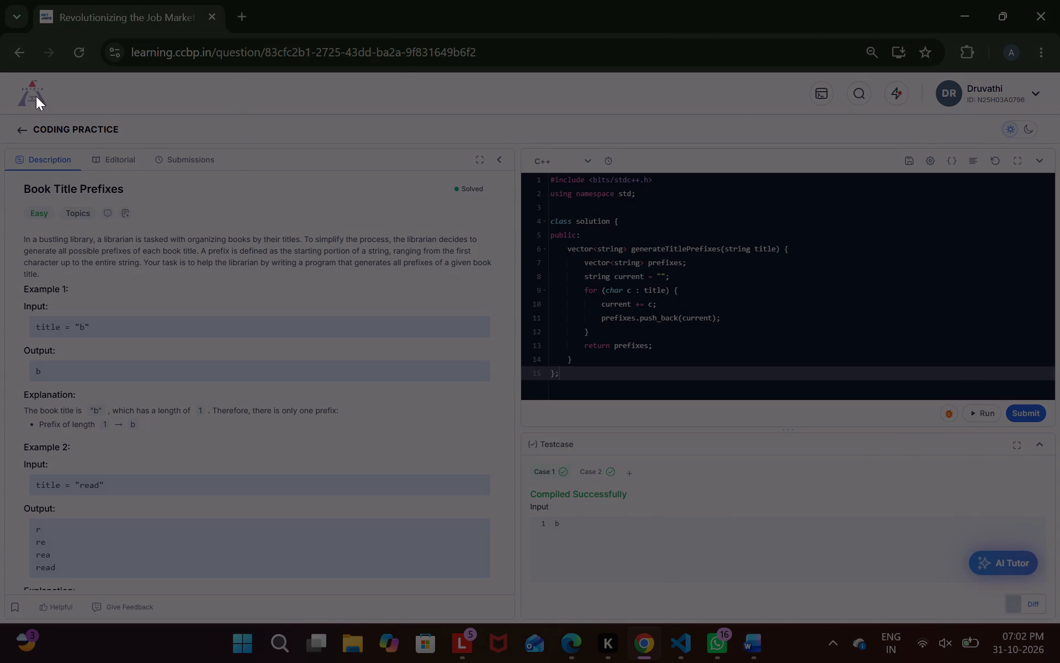
{"action": "left_click_drag", "start_coordinate": [36, 96], "coordinate": [1059, 625]}
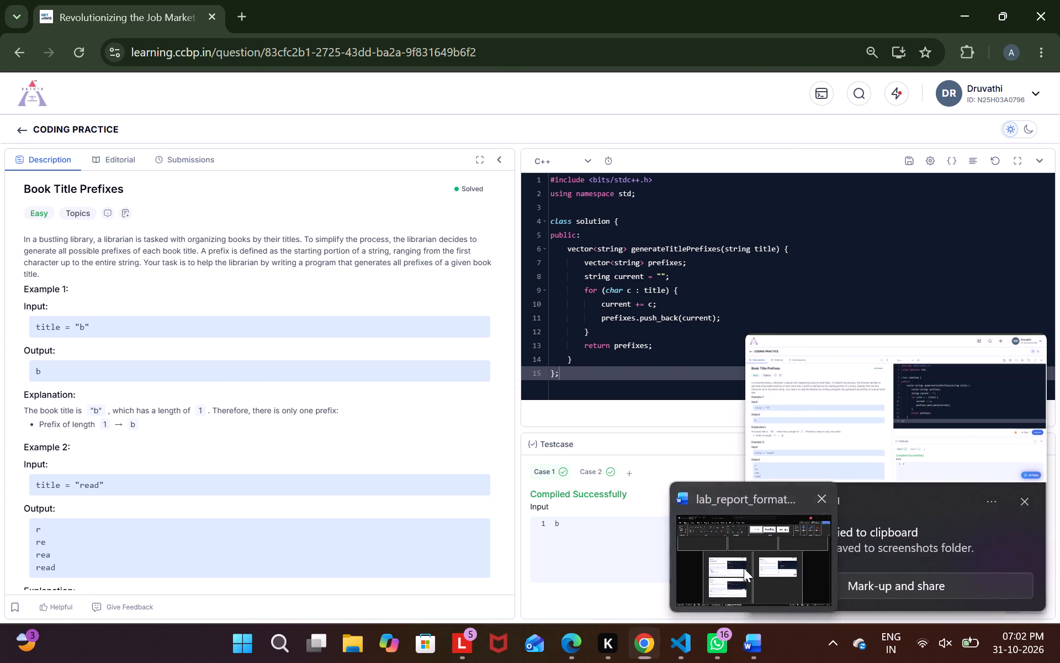
Paste the Book Title Prefixes screenshot into Word below the Scoreboard After Each Round one, add a new line and dismiss the screenshot notification.
{"action": "left_click", "coordinate": [744, 568]}
{"action": "key", "text": "ctrl+v"}
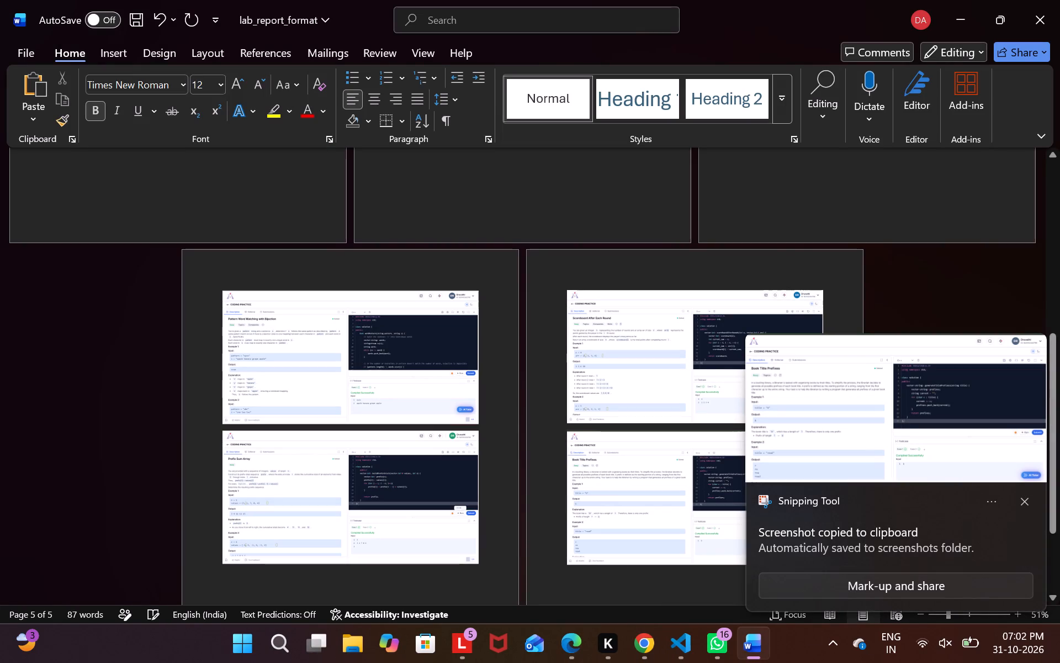
{"action": "key", "text": "Return"}
{"action": "left_click", "coordinate": [1031, 495]}
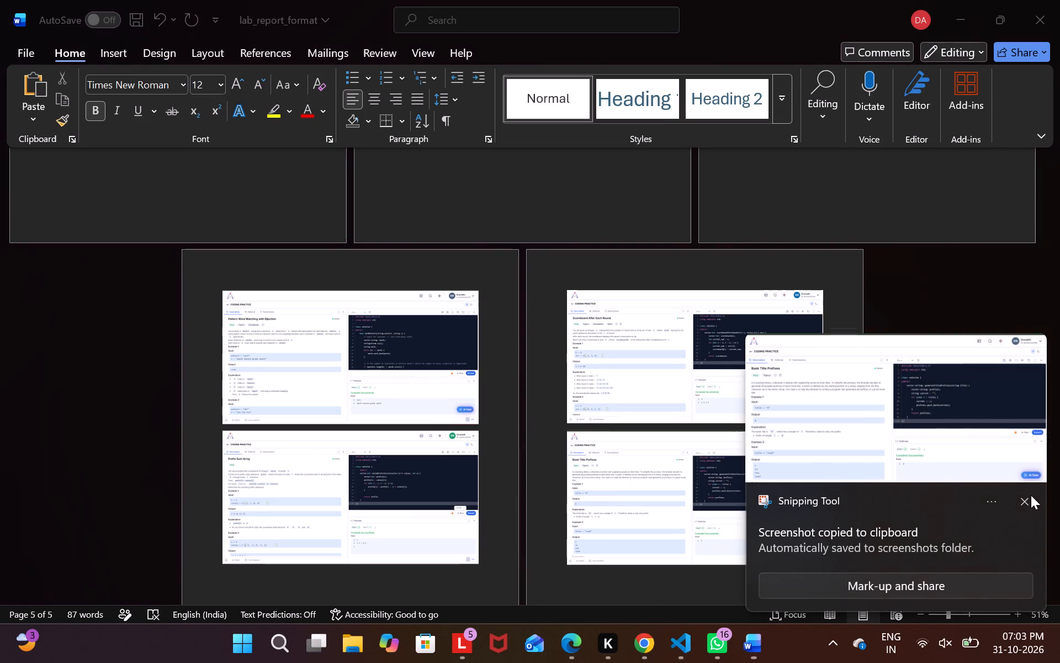
Switch to Chrome, leave Book Title Prefixes and open the Coding Practice set under Sliding Window & Two Pointers in Module I.
{"action": "left_click", "coordinate": [618, 558]}
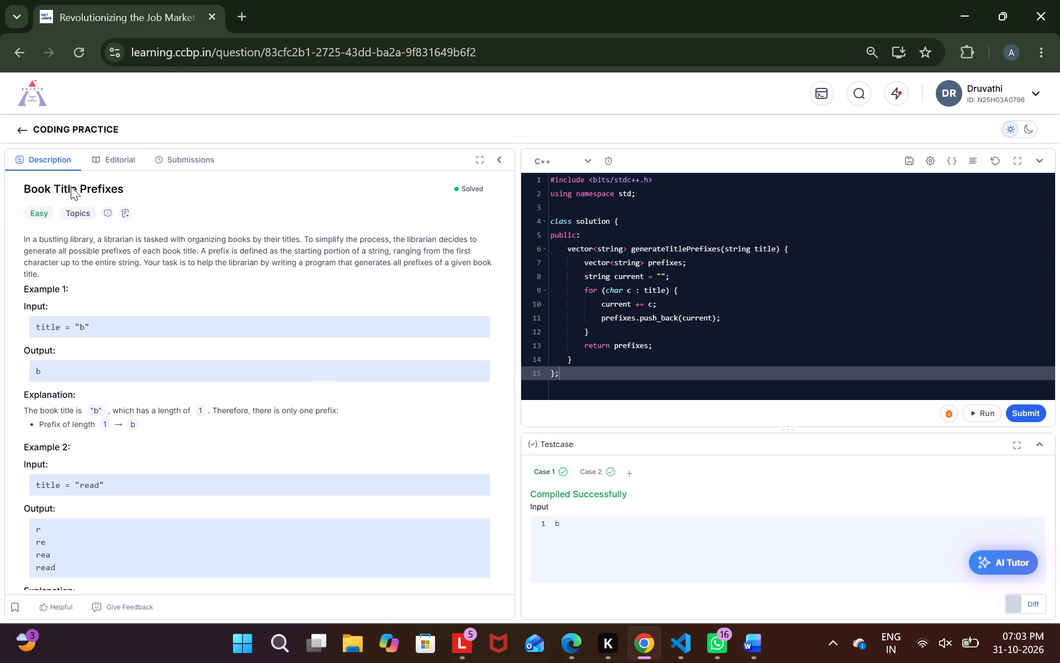
{"action": "left_click", "coordinate": [15, 128]}
{"action": "left_click", "coordinate": [19, 128]}
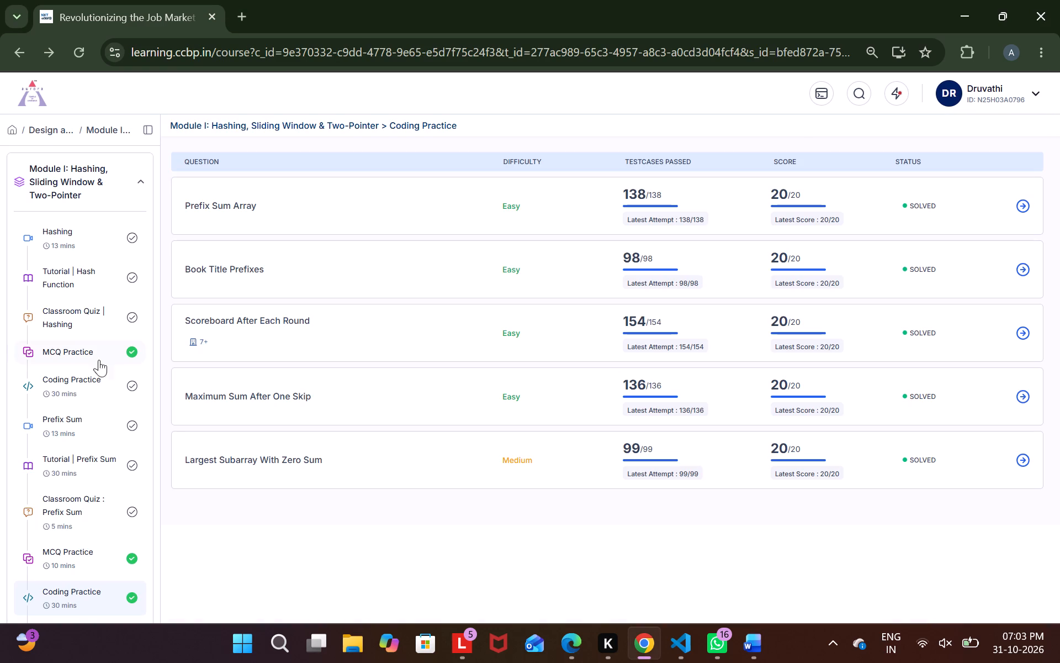
{"action": "scroll", "coordinate": [104, 406], "scroll_direction": "down", "scroll_amount": 1}
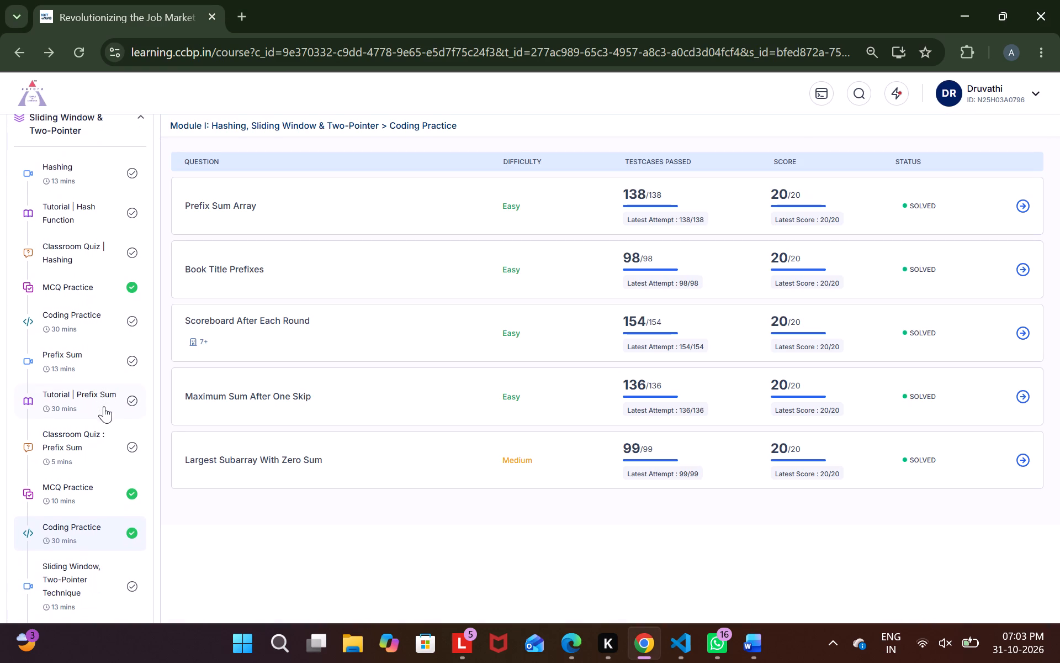
{"action": "scroll", "coordinate": [106, 377], "scroll_direction": "down", "scroll_amount": 2}
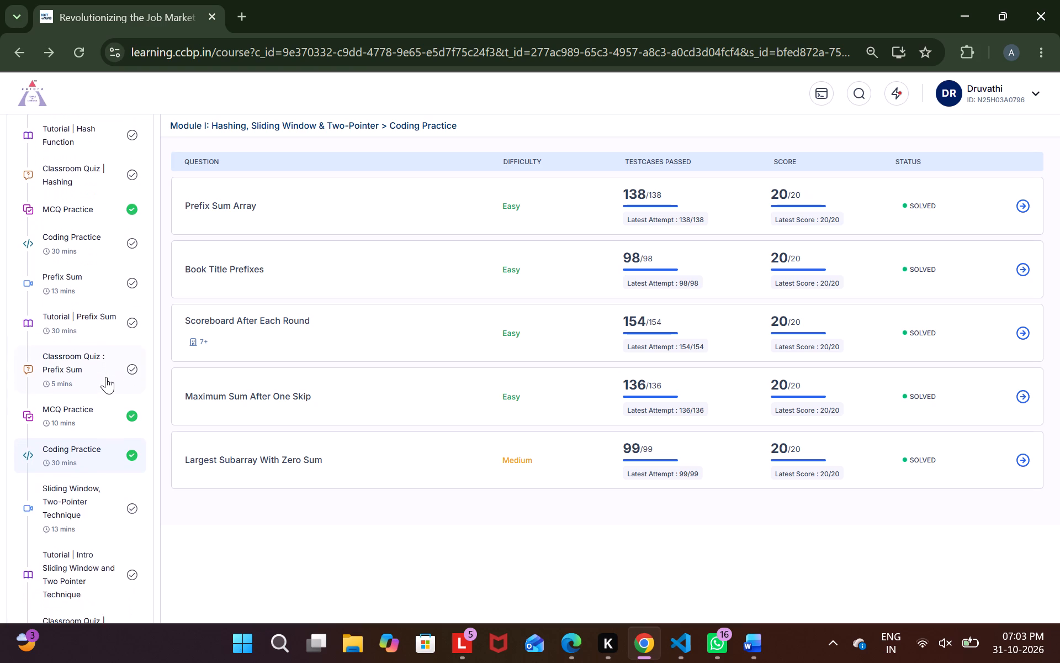
{"action": "scroll", "coordinate": [106, 377], "scroll_direction": "down", "scroll_amount": 1}
{"action": "scroll", "coordinate": [101, 410], "scroll_direction": "up", "scroll_amount": 1}
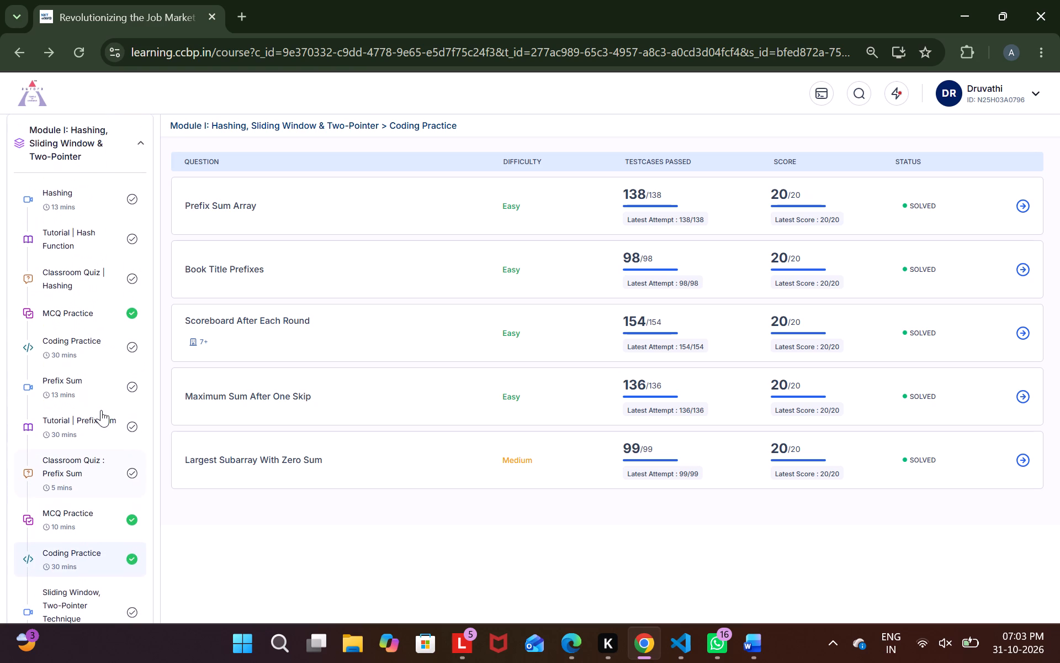
{"action": "scroll", "coordinate": [101, 410], "scroll_direction": "down", "scroll_amount": 2}
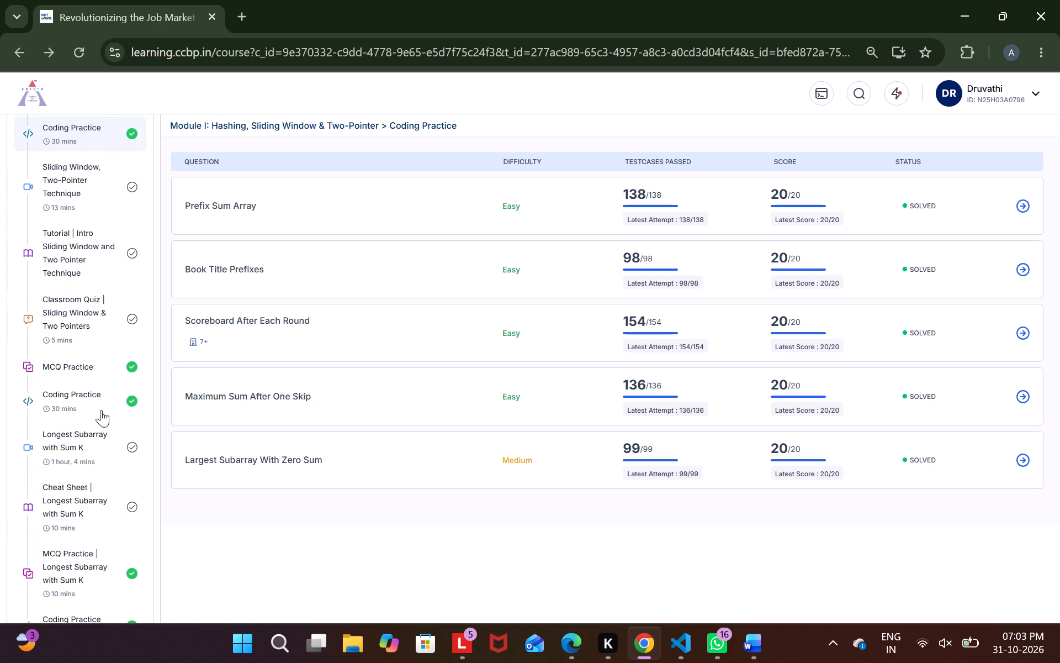
{"action": "left_click", "coordinate": [88, 403]}
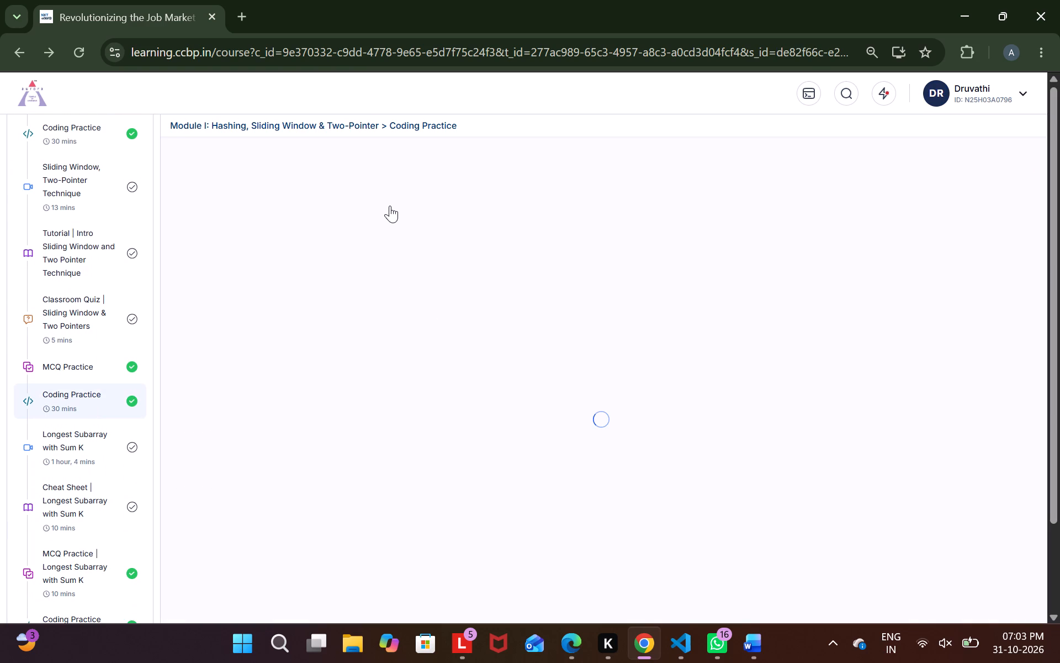
Open the Maximum Sum Fixed Window problem and run its C++ solution.
{"action": "left_click", "coordinate": [390, 206]}
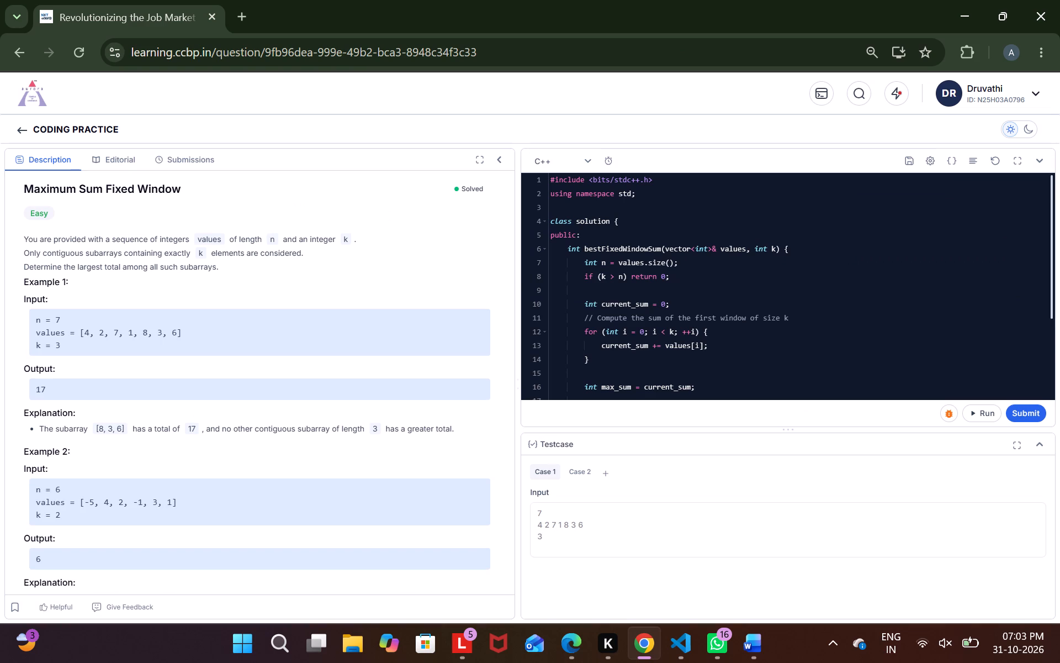
{"action": "left_click", "coordinate": [977, 415]}
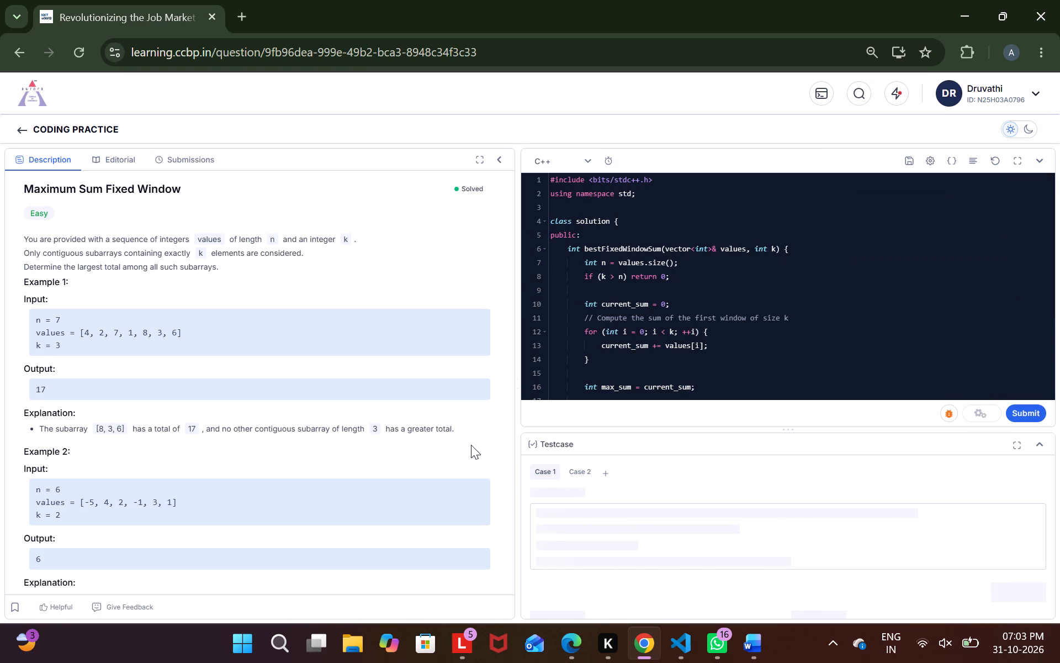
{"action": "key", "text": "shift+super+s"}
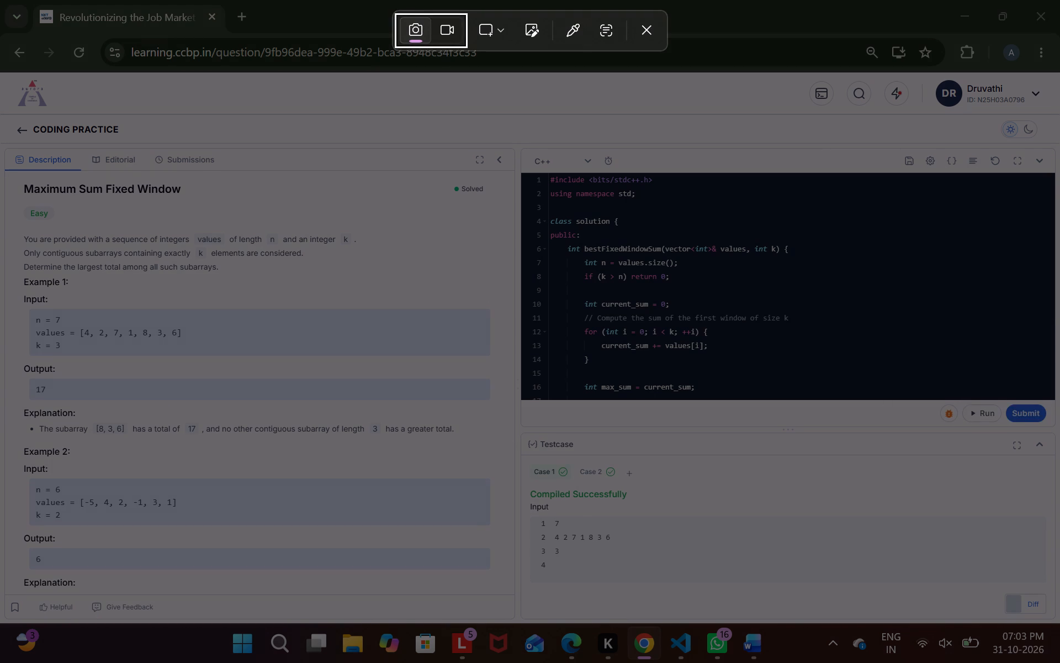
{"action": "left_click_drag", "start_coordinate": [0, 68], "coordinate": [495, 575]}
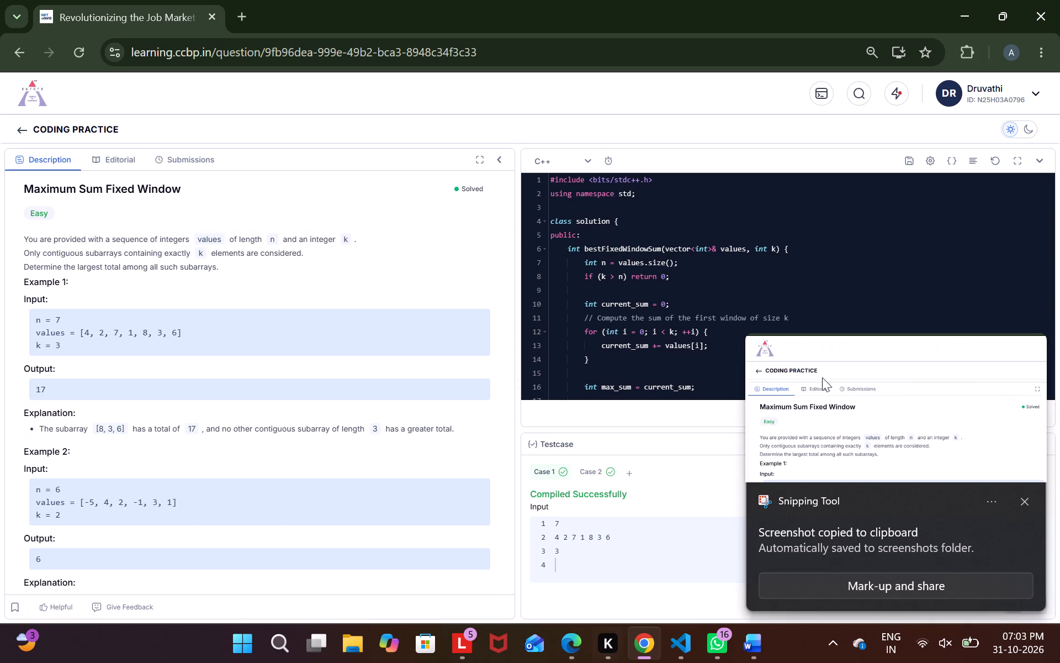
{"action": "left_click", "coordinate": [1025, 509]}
Capture a screenshot of the whole Maximum Sum Fixed Window page area, including the code and test case results.
{"action": "key", "text": "shift+super+s"}
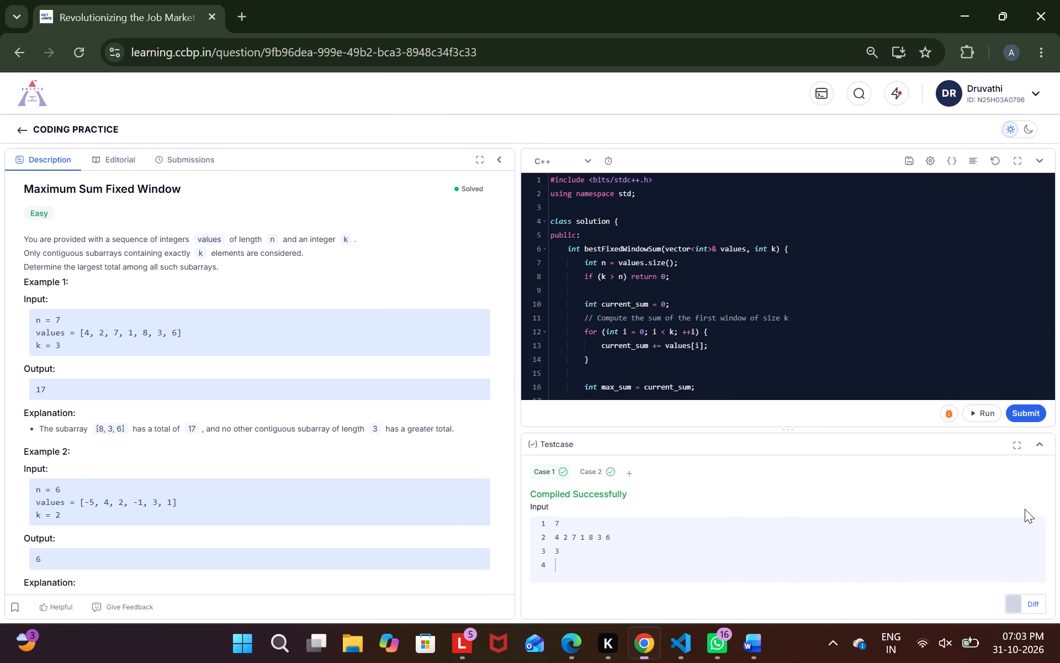
{"action": "left_click_drag", "start_coordinate": [0, 67], "coordinate": [236, 222]}
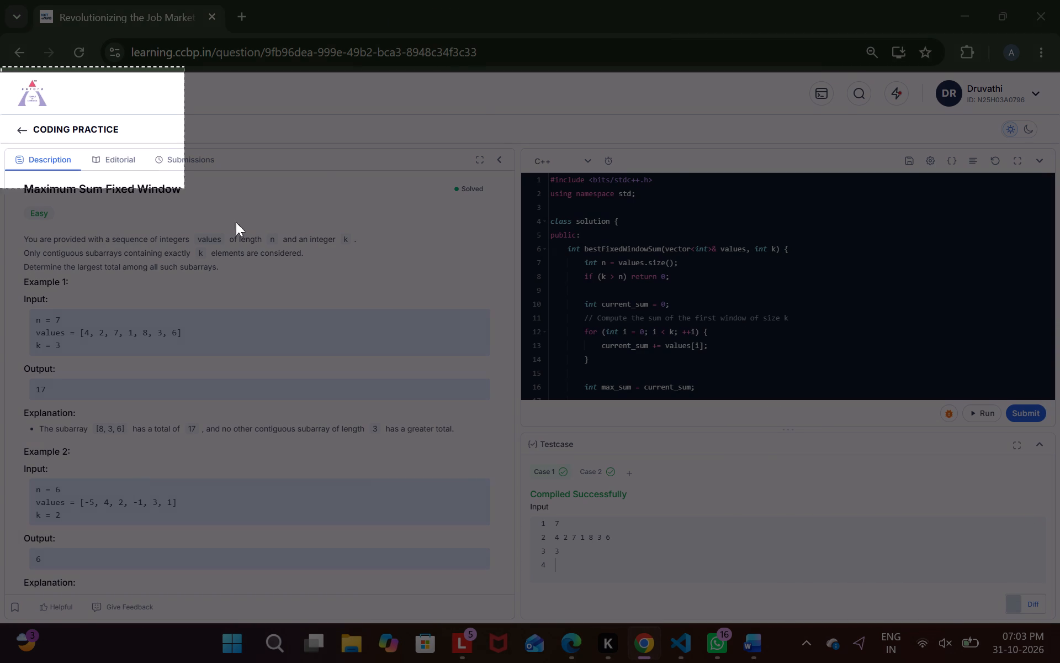
{"action": "left_click_drag", "start_coordinate": [236, 222], "coordinate": [1059, 625]}
Paste the Maximum Sum Fixed Window screenshot into Word after the Book Title Prefixes one, add a new line and dismiss the screenshot notification.
{"action": "left_click", "coordinate": [740, 578]}
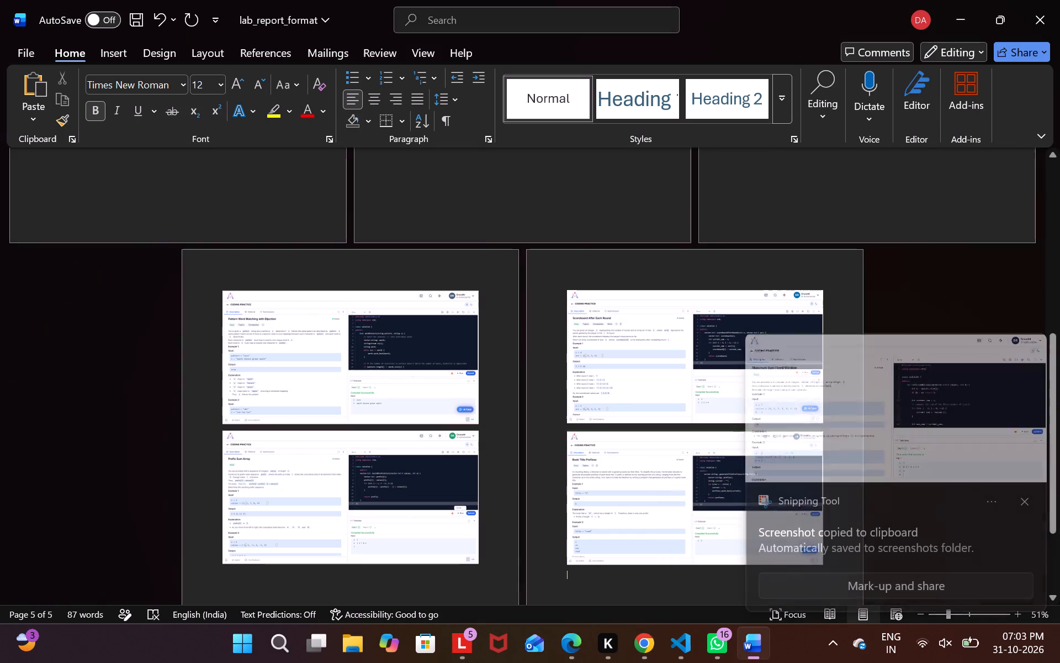
{"action": "scroll", "coordinate": [638, 534], "scroll_direction": "down", "scroll_amount": 1}
{"action": "key", "text": "ctrl+v"}
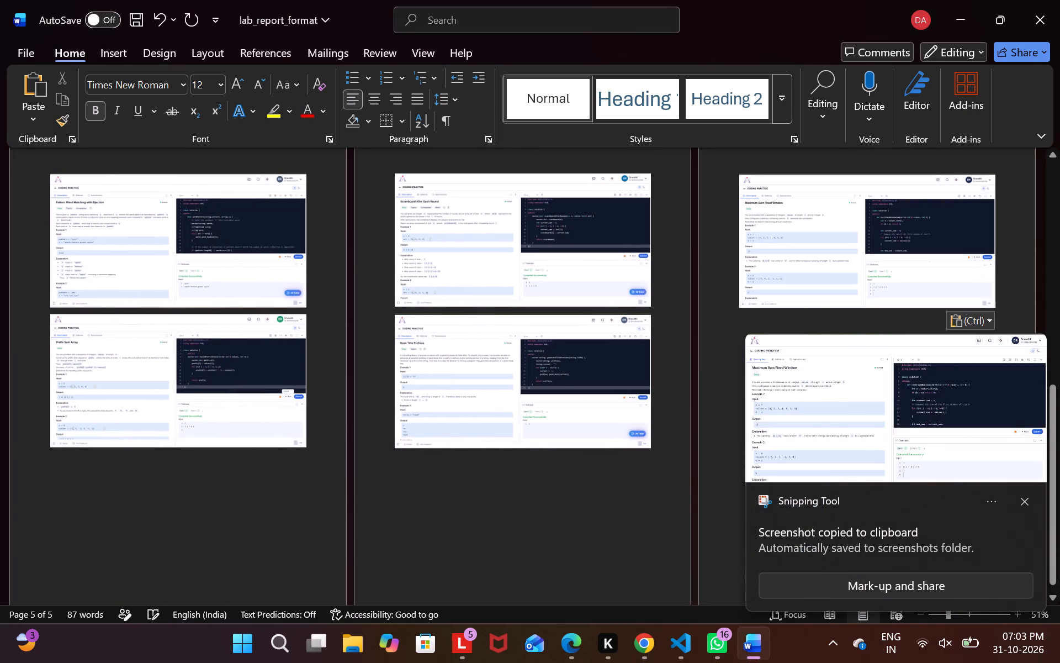
{"action": "key", "text": "Return"}
{"action": "left_click", "coordinate": [1024, 498]}
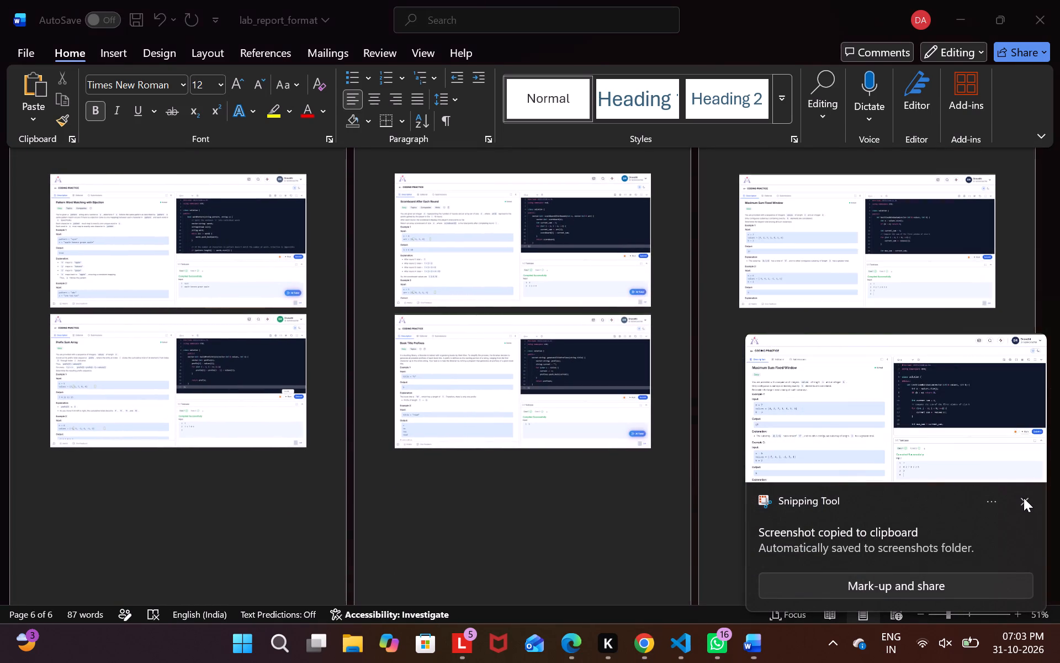
Back in Chrome, run the Union of Two Sorted Arrays solution from the same practice set and capture a screenshot of the whole page area.
{"action": "left_click", "coordinate": [625, 531]}
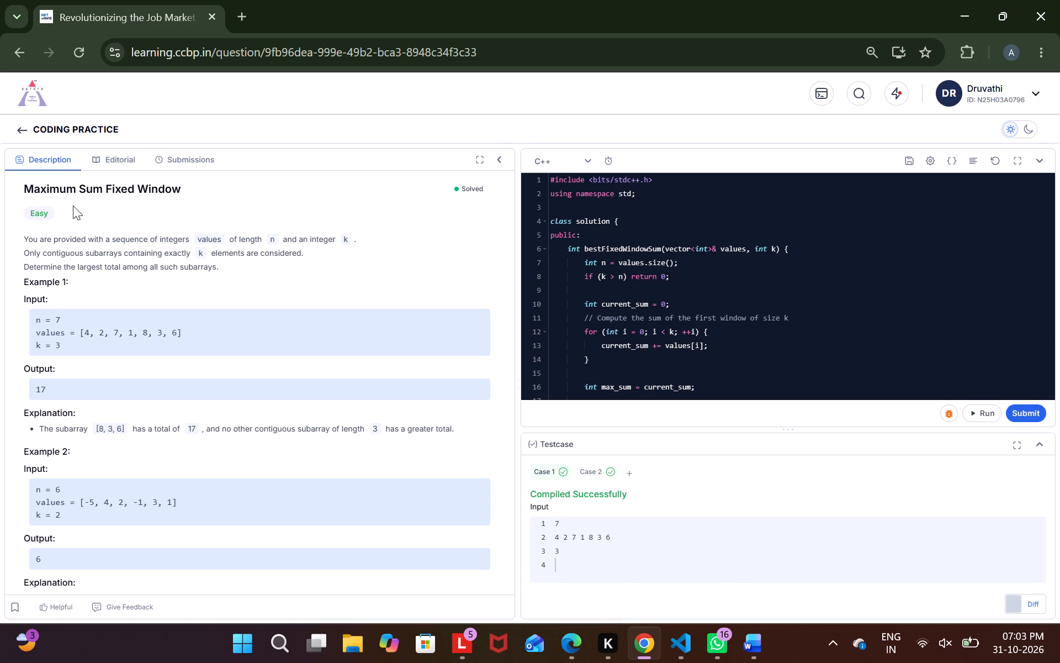
{"action": "left_click", "coordinate": [18, 124]}
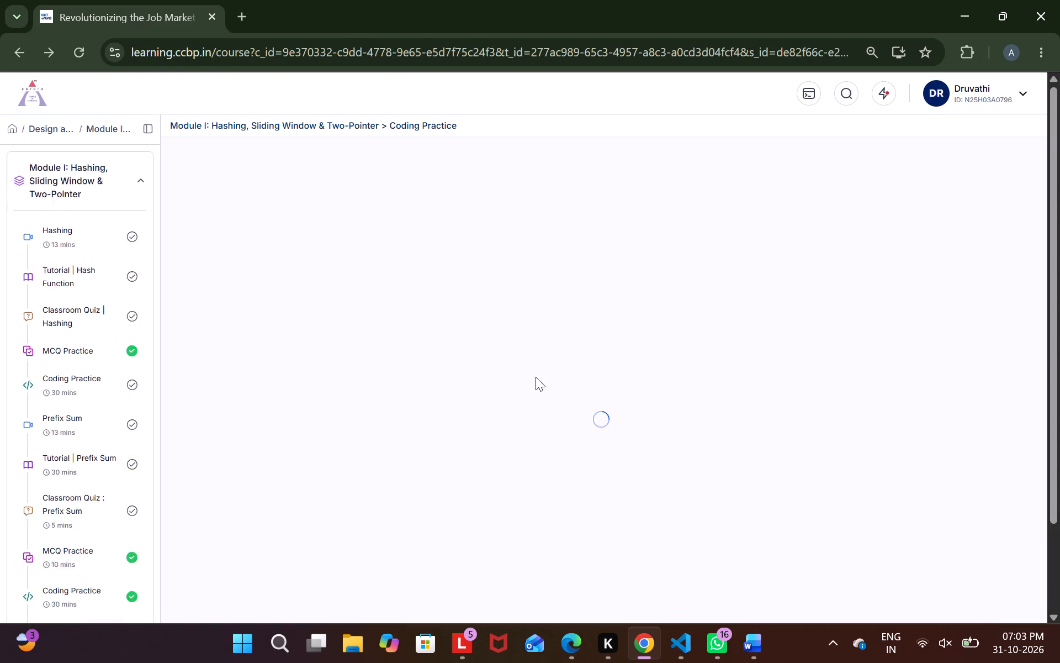
{"action": "left_click", "coordinate": [368, 265]}
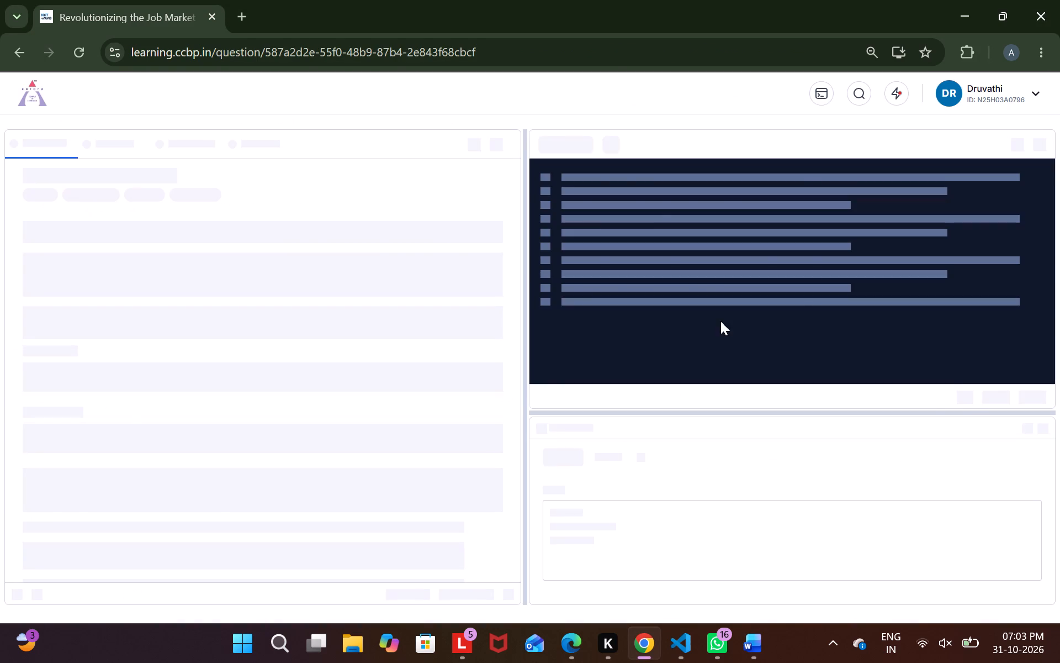
{"action": "left_click", "coordinate": [967, 409]}
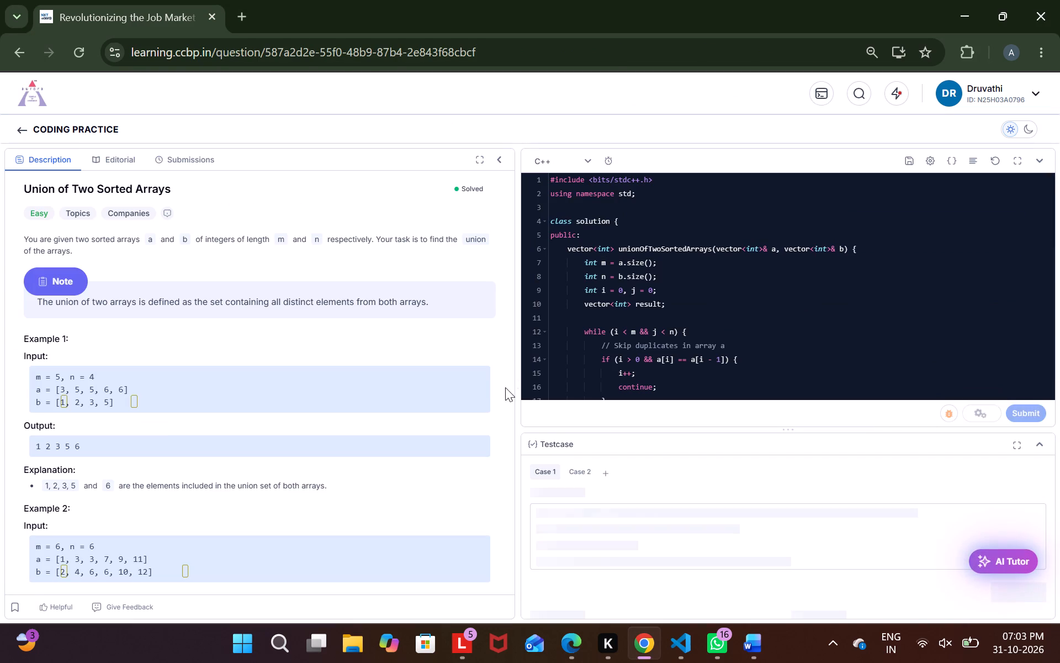
{"action": "key", "text": "shift+super+s"}
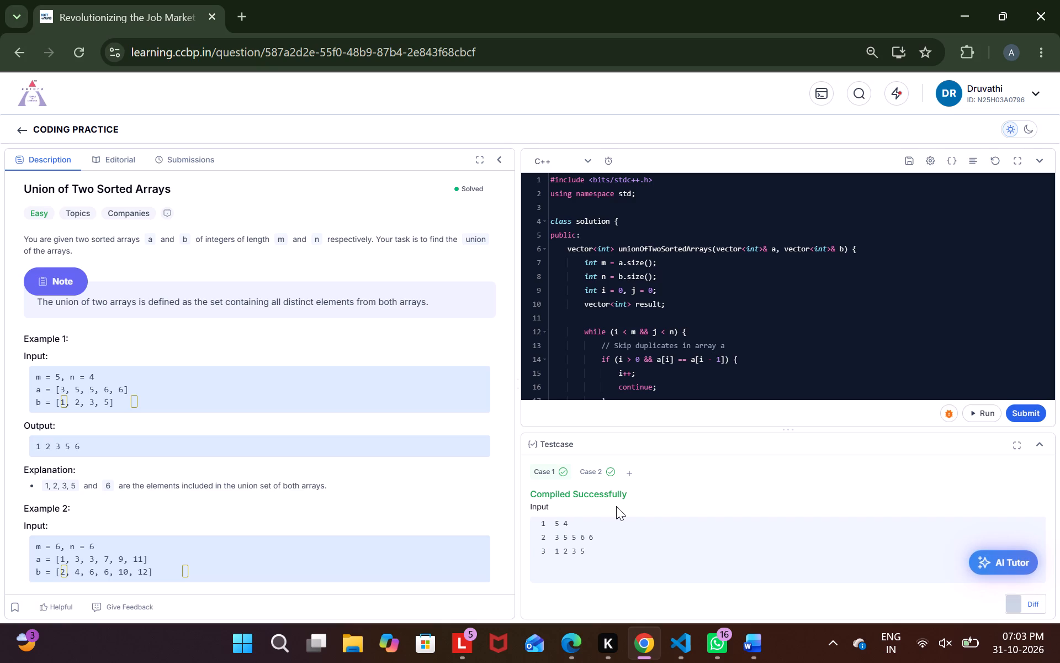
{"action": "left_click_drag", "start_coordinate": [0, 67], "coordinate": [317, 267]}
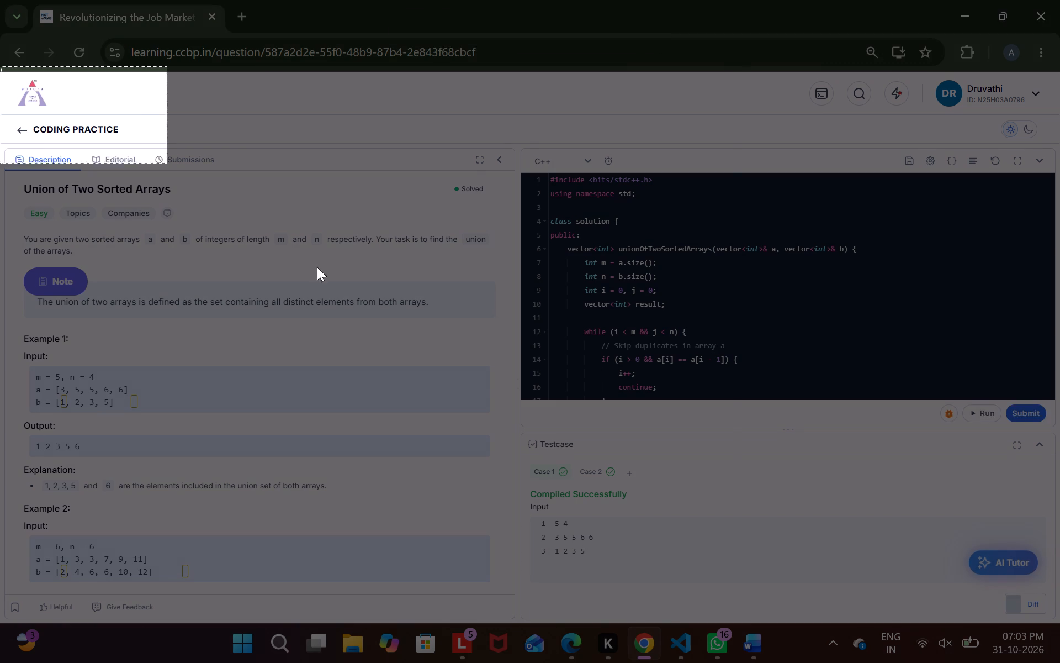
{"action": "left_click_drag", "start_coordinate": [317, 267], "coordinate": [1059, 629]}
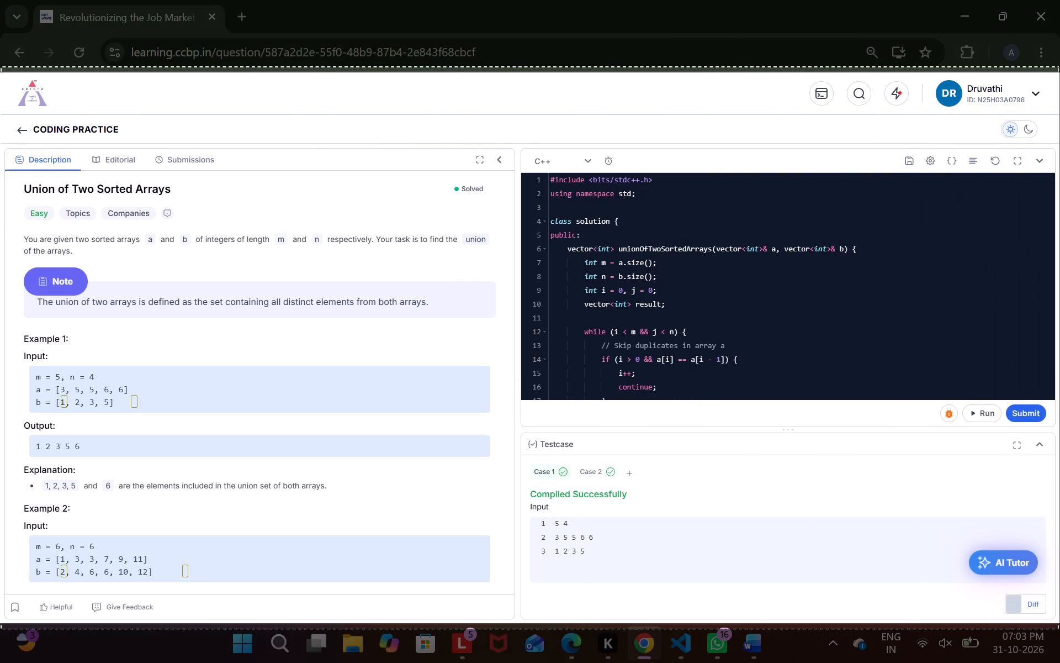
{"action": "left_click_drag", "start_coordinate": [1059, 629], "coordinate": [1059, 625]}
Paste the Union of Two Sorted Arrays screenshot into Word below the Maximum Sum Fixed Window one and add a new line.
{"action": "left_click", "coordinate": [760, 569]}
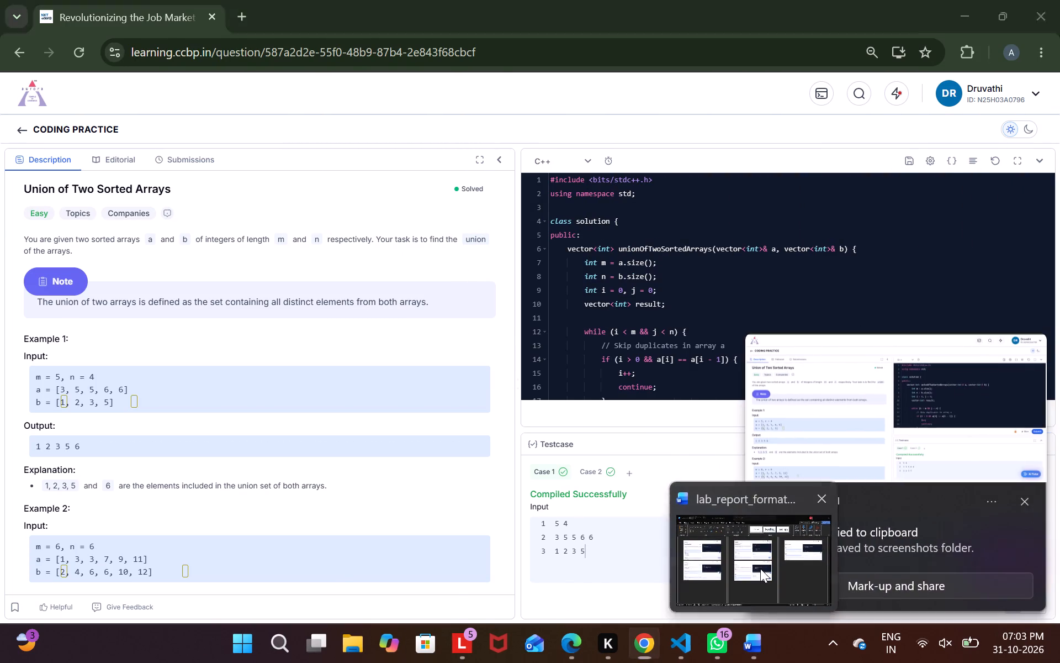
{"action": "key", "text": "ctrl+v"}
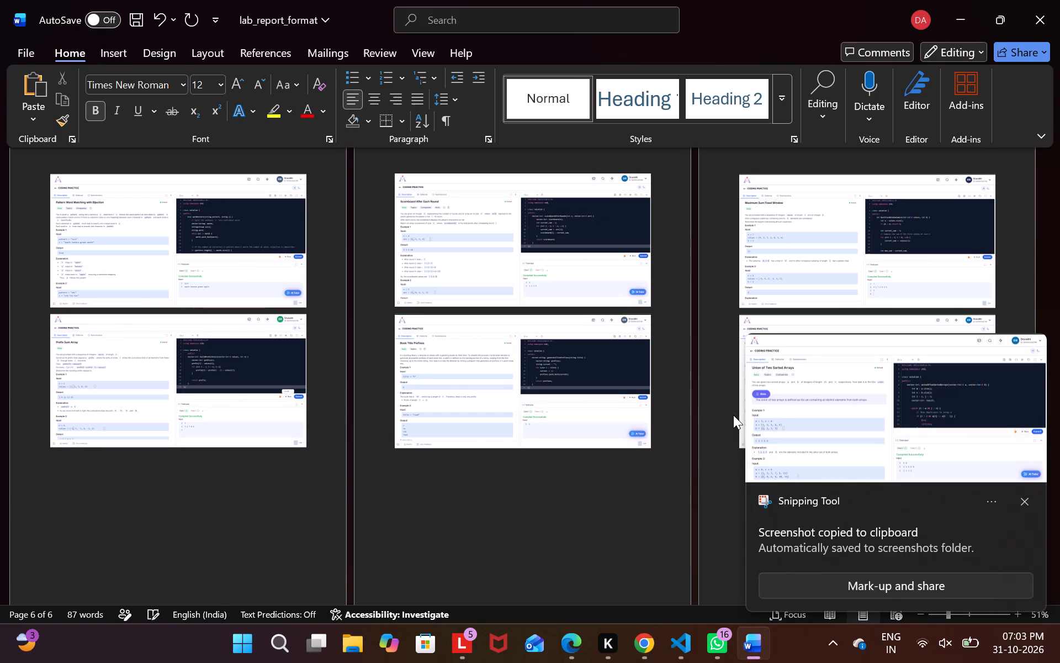
{"action": "key", "text": "Return"}
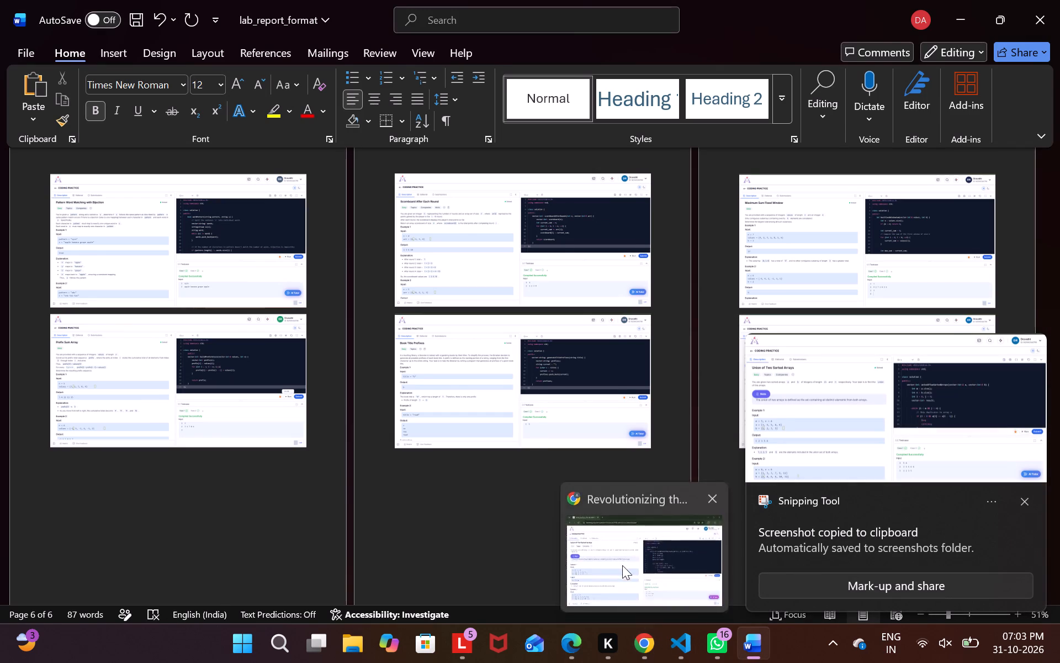
Back in Chrome, run the Max Consecutive Ones II solution from the same practice set and capture a screenshot of the whole page area.
{"action": "left_click", "coordinate": [622, 565]}
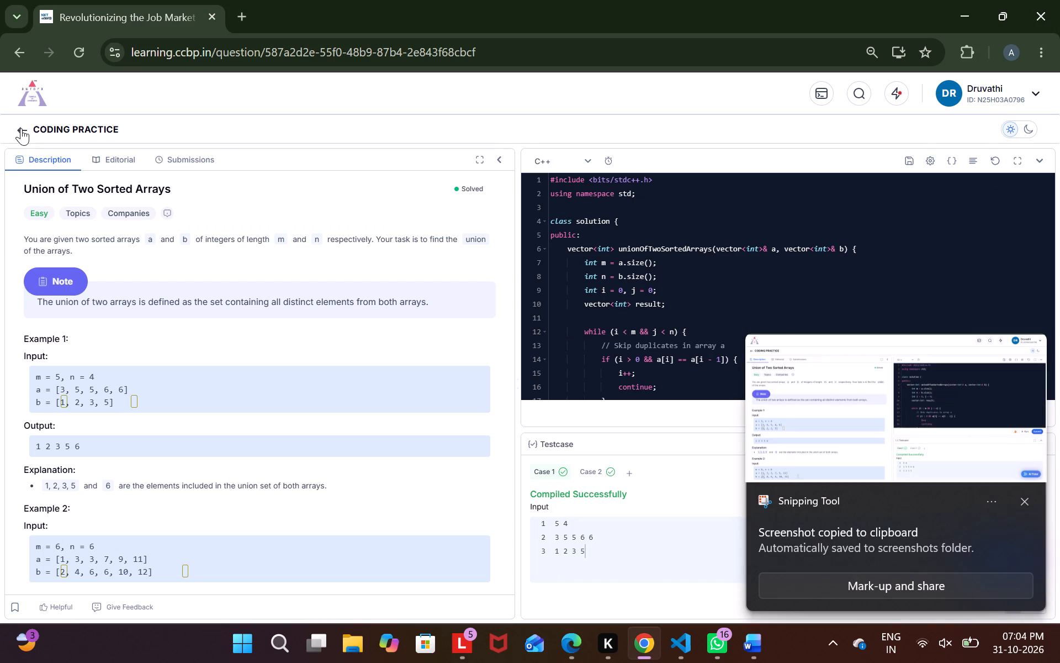
{"action": "left_click", "coordinate": [21, 128]}
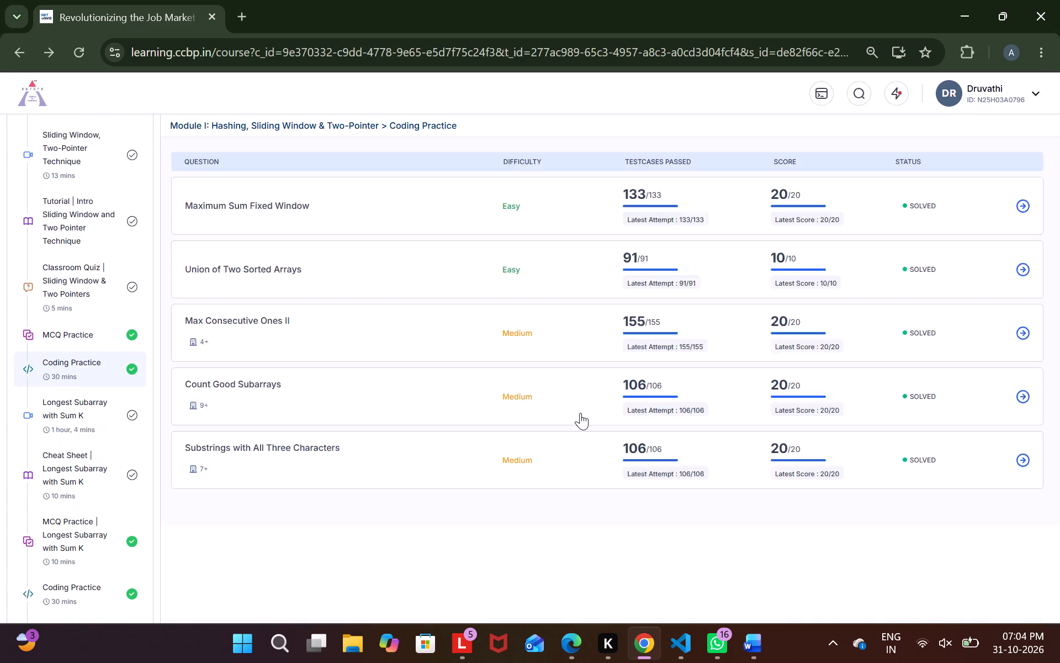
{"action": "left_click", "coordinate": [346, 337]}
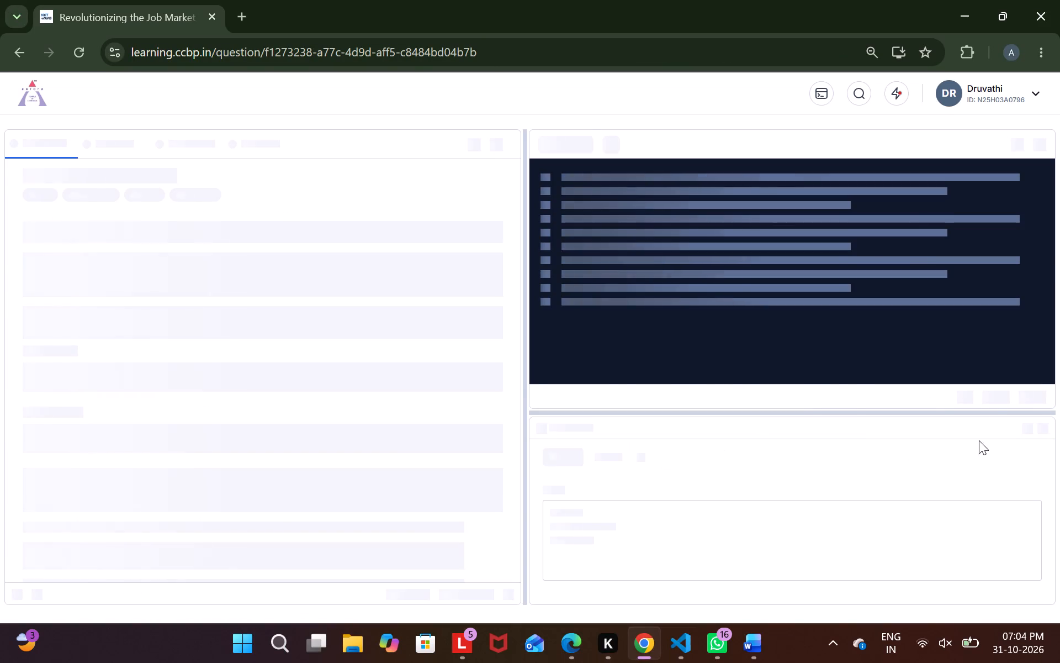
{"action": "left_click", "coordinate": [981, 406]}
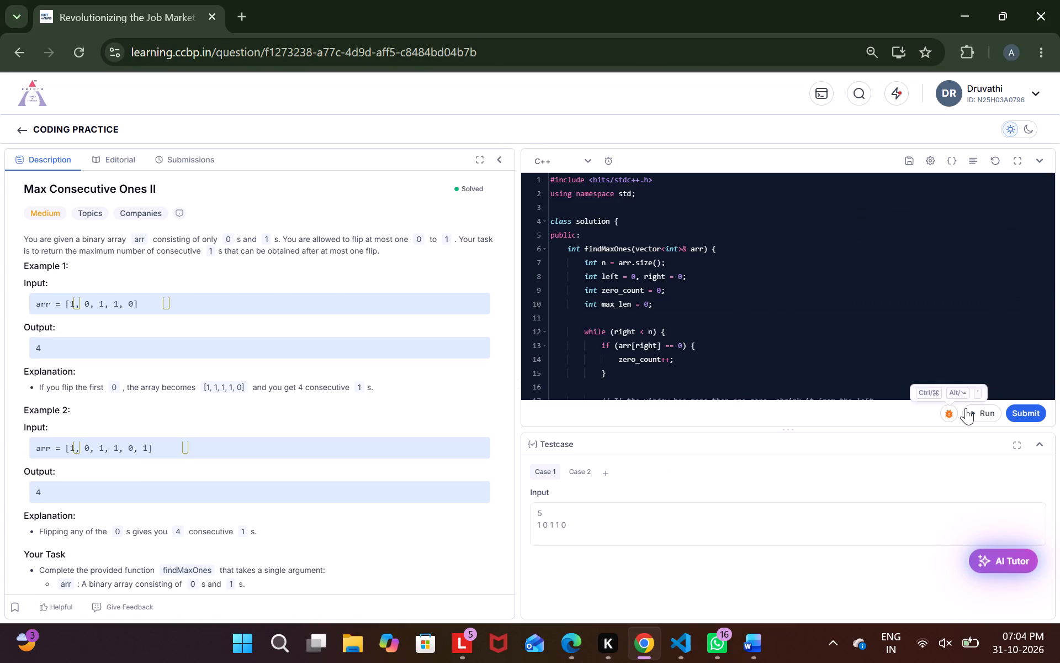
{"action": "left_click", "coordinate": [974, 409]}
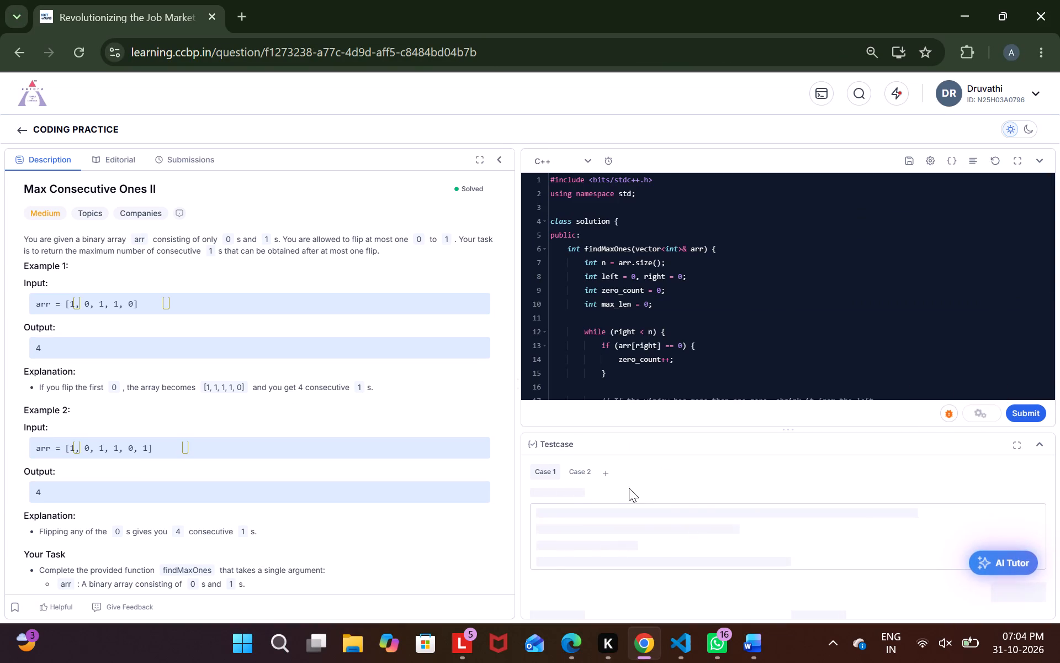
{"action": "key", "text": "shift+super+s"}
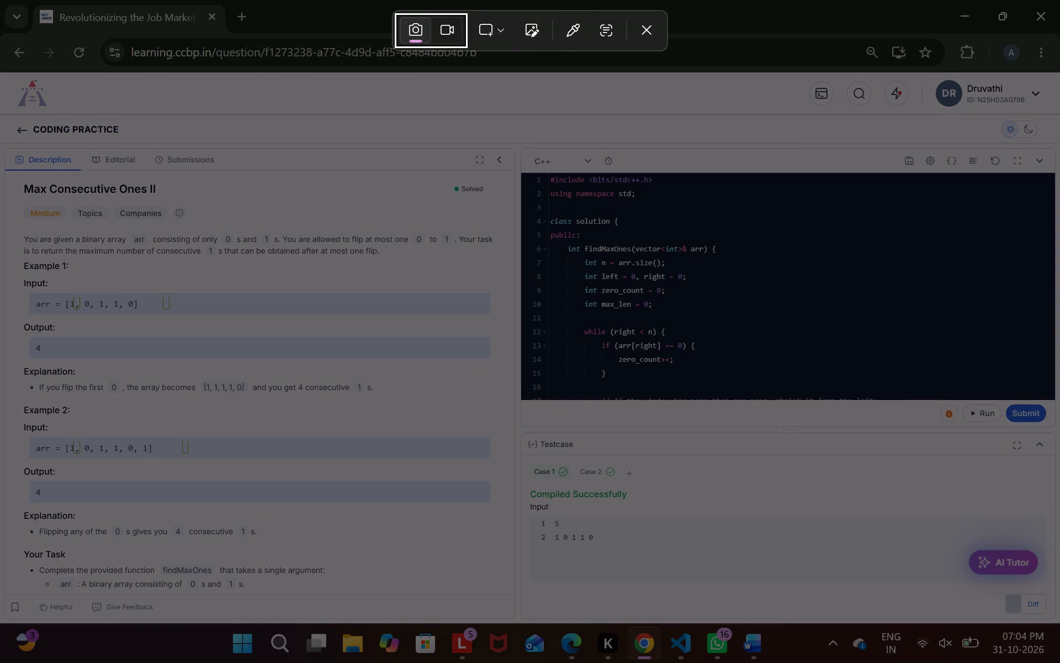
{"action": "left_click_drag", "start_coordinate": [0, 67], "coordinate": [1059, 625]}
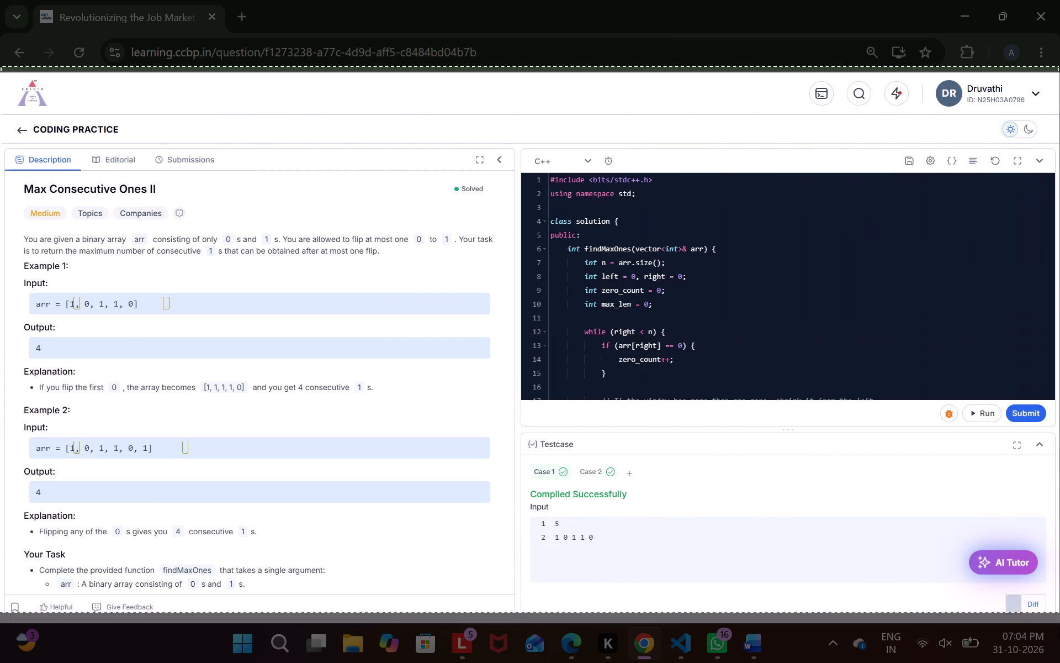
{"action": "left_click_drag", "start_coordinate": [1059, 625], "coordinate": [1059, 620]}
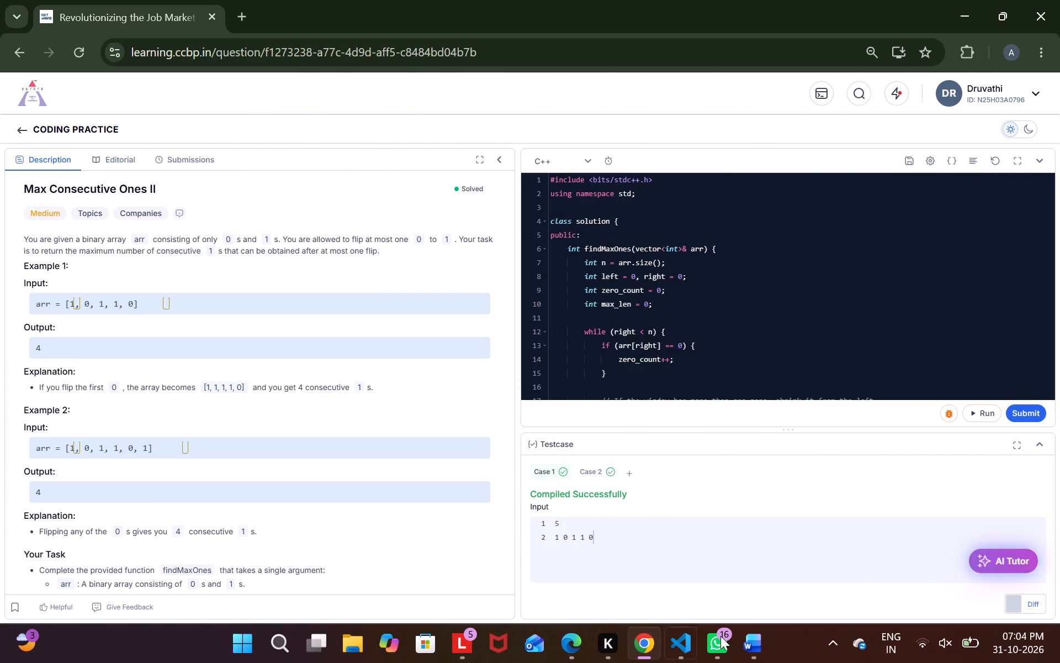
In Word, dismiss the screenshot notification, paste the Max Consecutive Ones II screenshot after the Union of Two Sorted Arrays one and add a new line.
{"action": "left_click", "coordinate": [762, 585]}
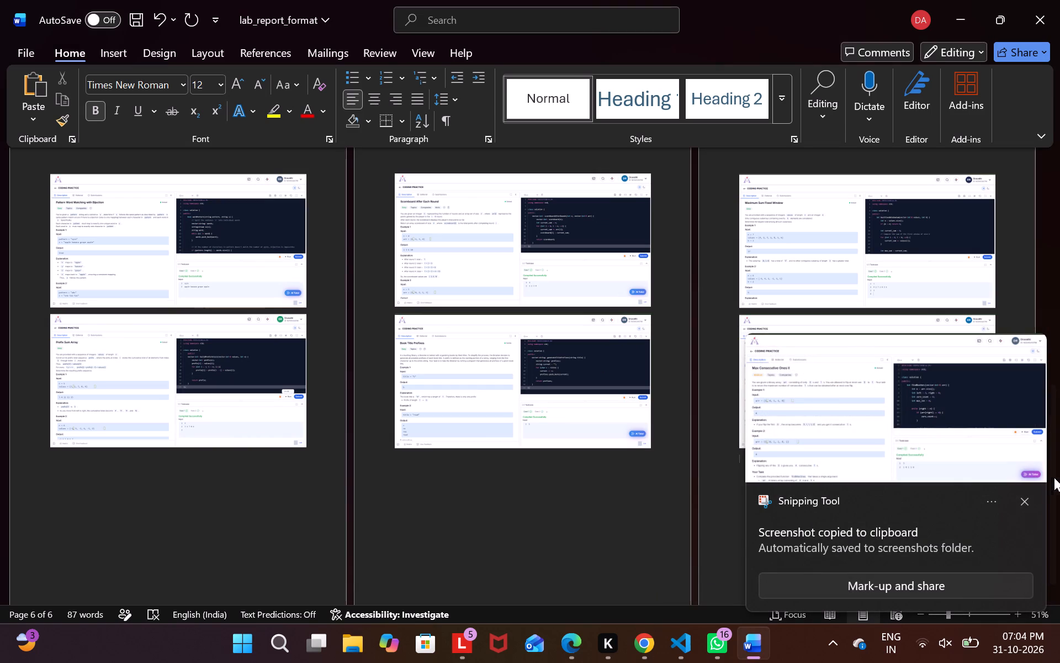
{"action": "left_click", "coordinate": [1030, 495]}
{"action": "key", "text": "ctrl+v"}
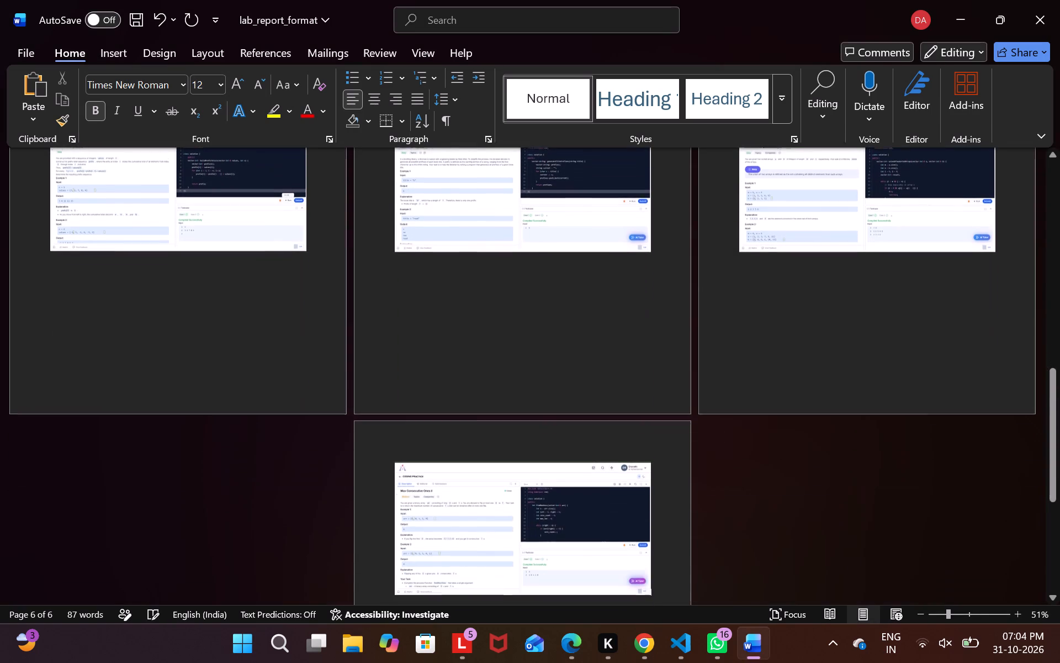
{"action": "key", "text": "Return"}
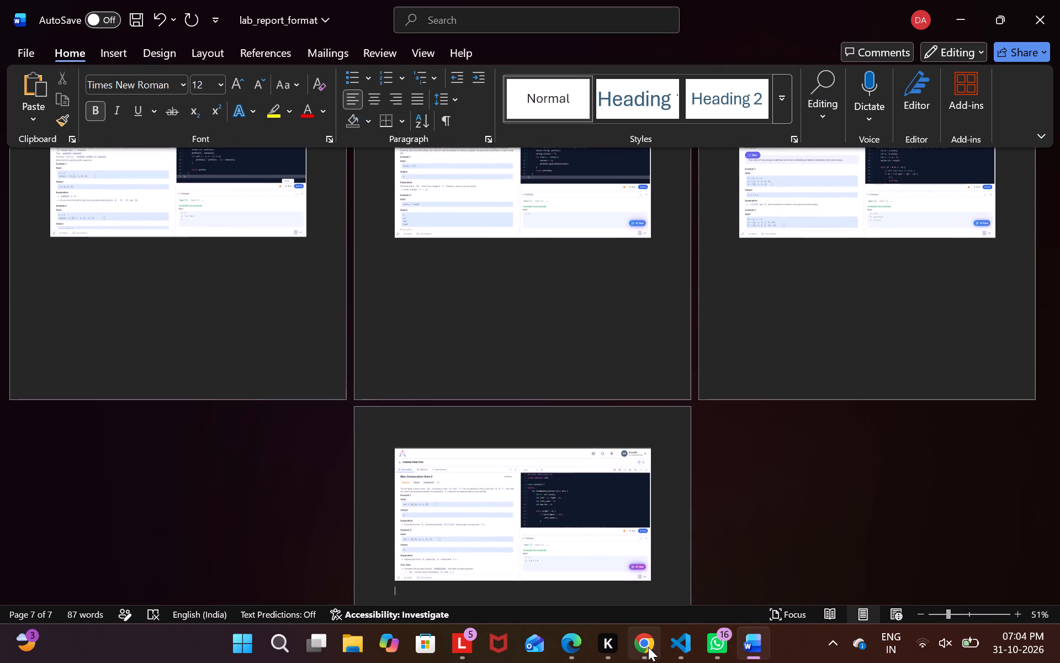
Back in Chrome, run the Longest Sub-Array with Sum K solution from the Longest Subarray with Sum K coding practice and capture the whole page area.
{"action": "left_click", "coordinate": [633, 578]}
{"action": "left_click", "coordinate": [18, 127]}
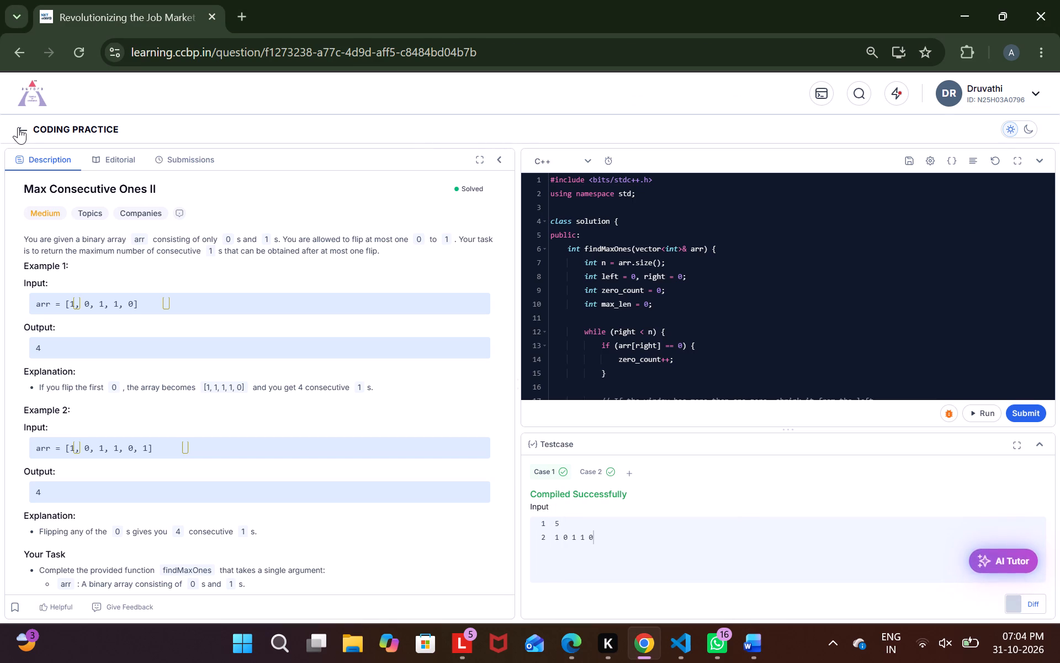
{"action": "scroll", "coordinate": [93, 426], "scroll_direction": "down", "scroll_amount": 1}
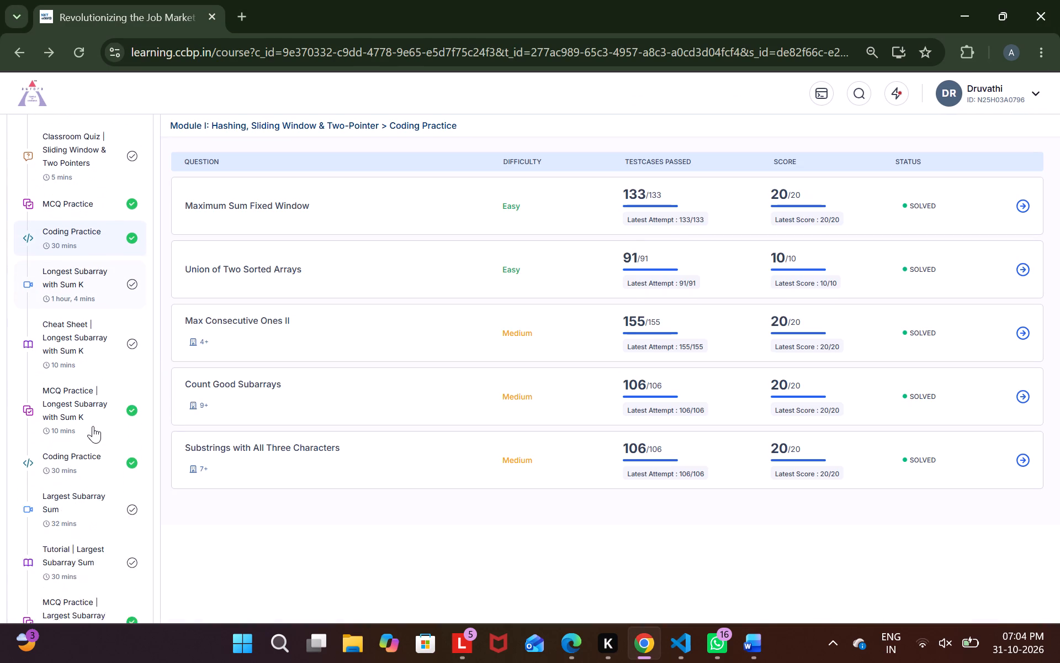
{"action": "scroll", "coordinate": [93, 426], "scroll_direction": "down", "scroll_amount": 1}
{"action": "left_click", "coordinate": [82, 388]}
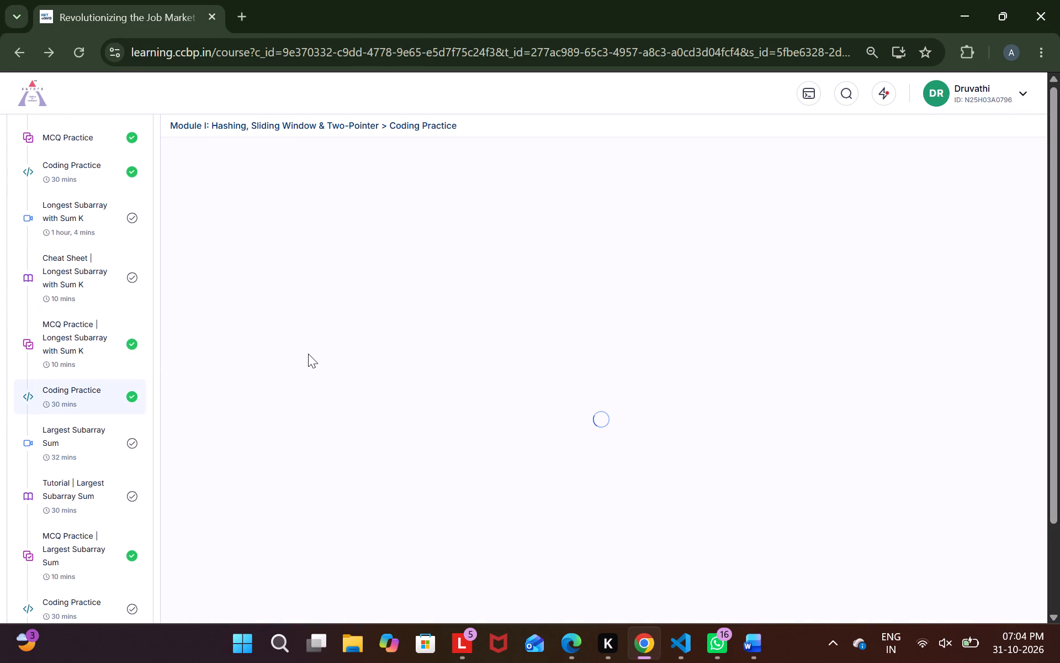
{"action": "left_click", "coordinate": [478, 211]}
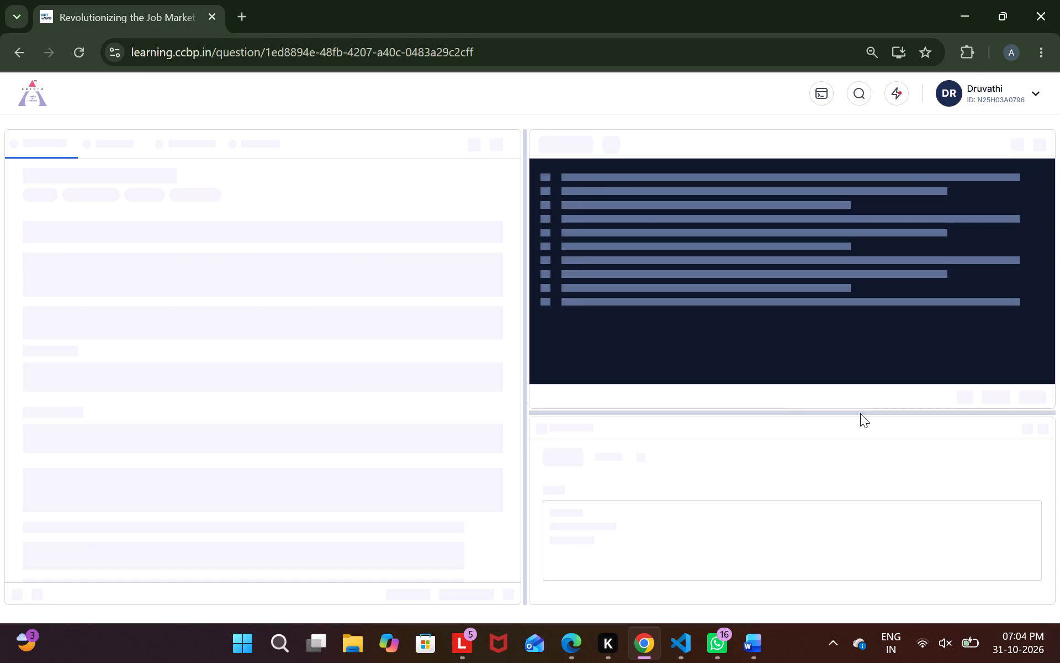
{"action": "left_click", "coordinate": [978, 408]}
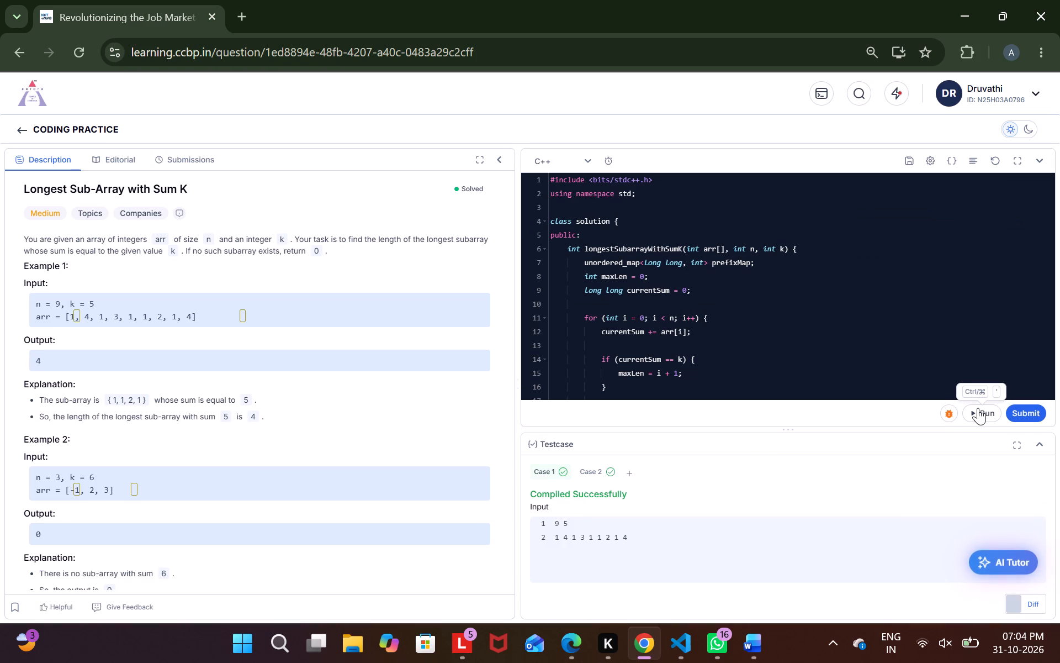
{"action": "key", "text": "shift+super+s"}
{"action": "left_click_drag", "start_coordinate": [5, 65], "coordinate": [1057, 655]}
{"action": "scroll", "coordinate": [561, 399], "scroll_direction": "right", "scroll_amount": 1}
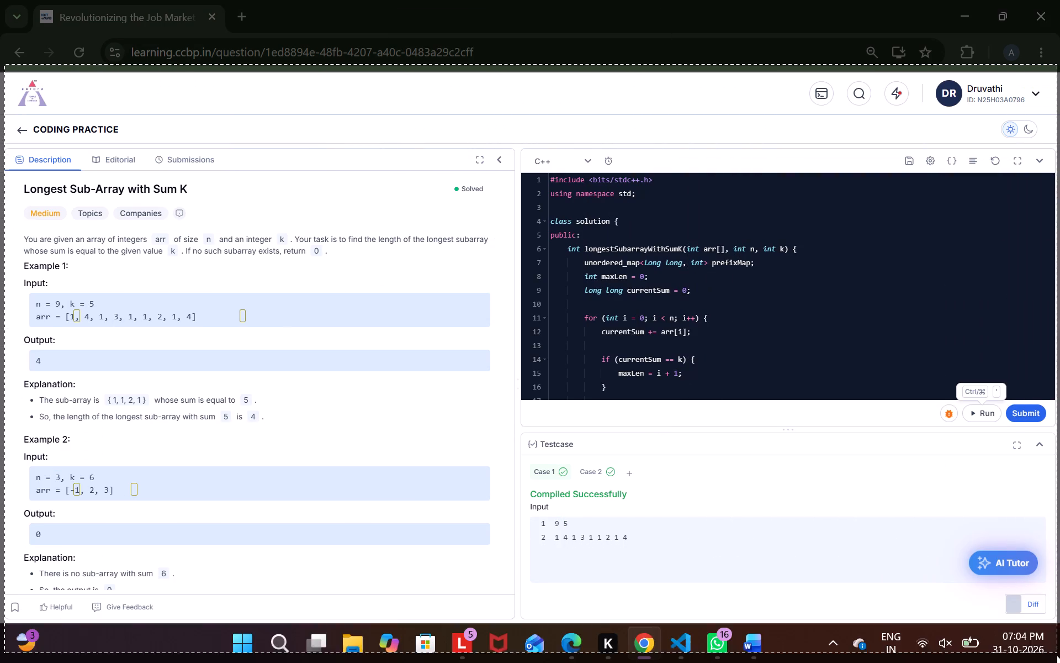
{"action": "left_click_drag", "start_coordinate": [1057, 655], "coordinate": [1059, 625]}
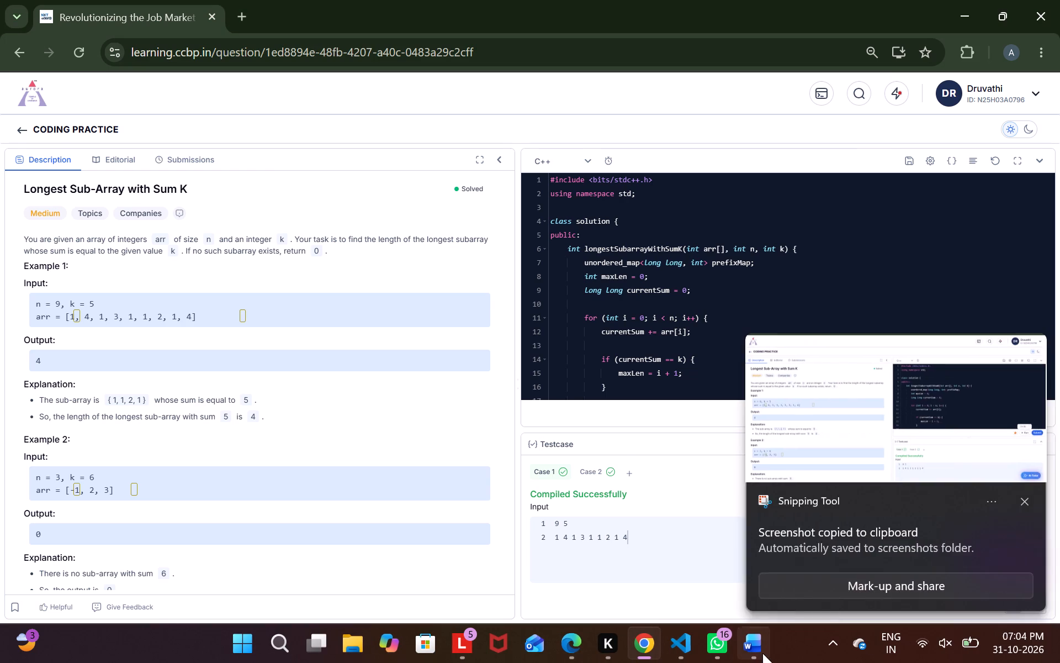
In Word, dismiss the screenshot notification, paste the Longest Sub-Array with Sum K screenshot below the Max Consecutive Ones II one and add a new line.
{"action": "left_click", "coordinate": [770, 555]}
{"action": "left_click", "coordinate": [1031, 499]}
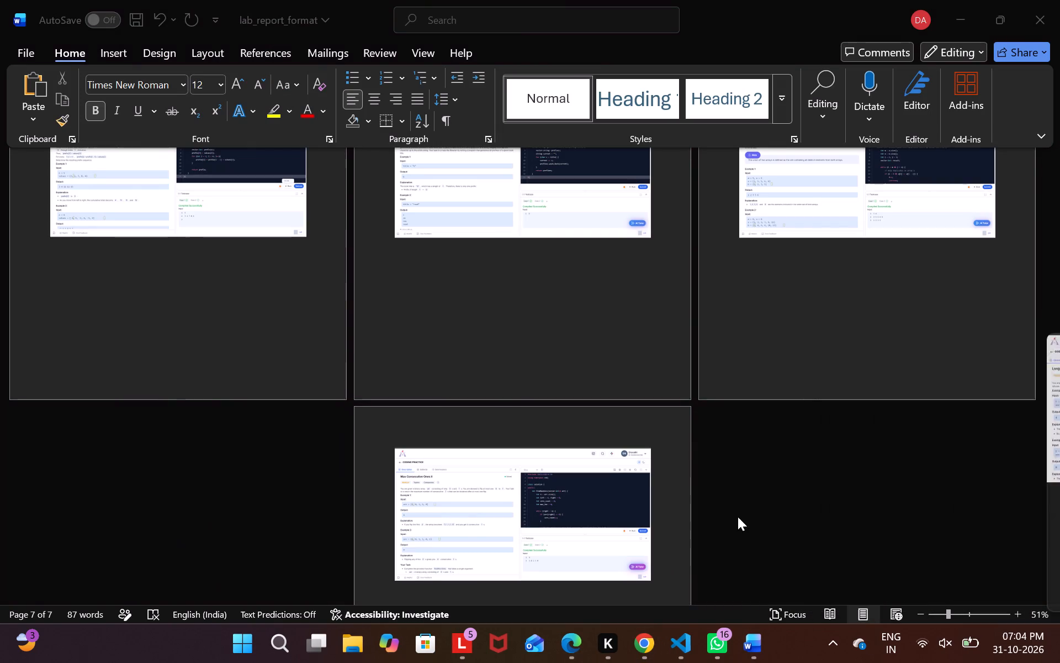
{"action": "scroll", "coordinate": [718, 525], "scroll_direction": "down", "scroll_amount": 2}
{"action": "scroll", "coordinate": [584, 487], "scroll_direction": "down", "scroll_amount": 1}
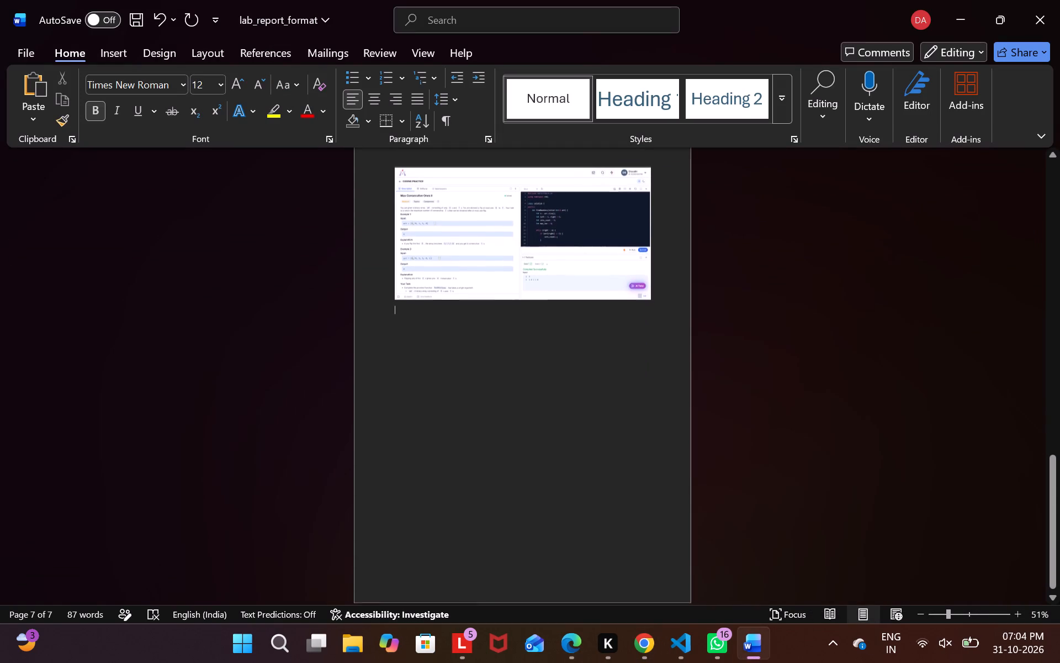
{"action": "key", "text": "ctrl+v"}
{"action": "key", "text": "Return"}
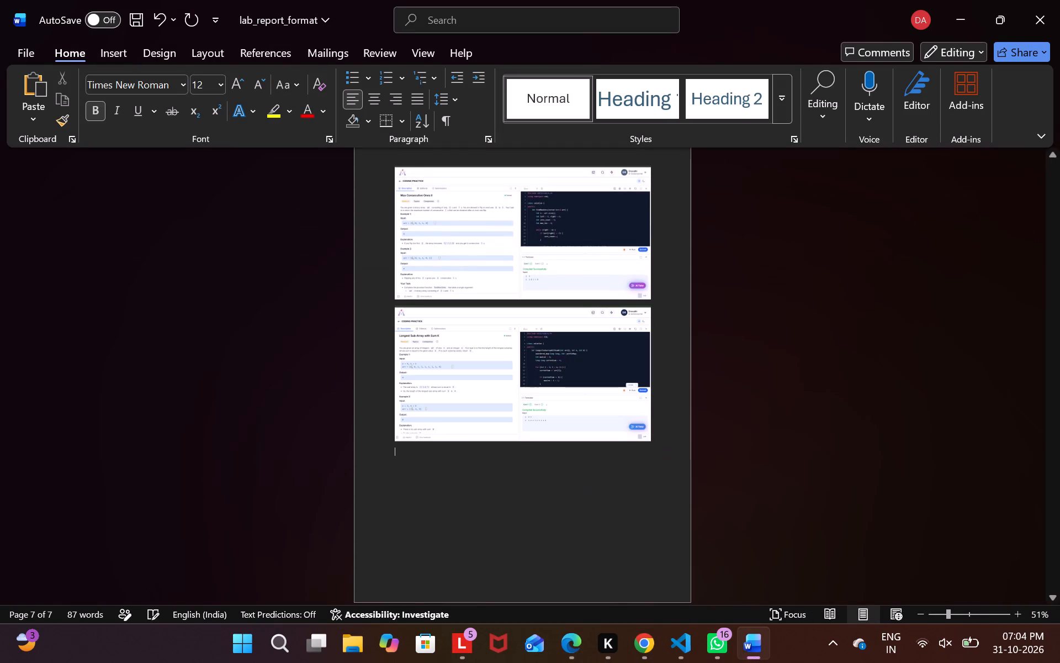
Back in Chrome, run the Shortest Subarray with Sum k solution from the same practice set and capture a screenshot of the whole page area.
{"action": "left_click", "coordinate": [639, 572]}
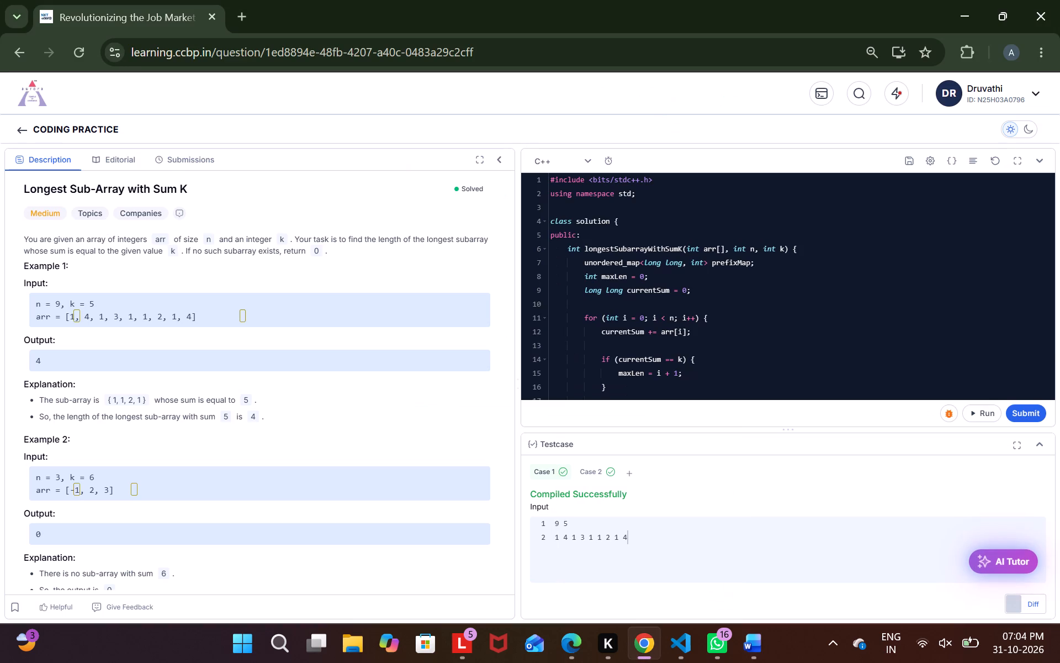
{"action": "left_click", "coordinate": [20, 126]}
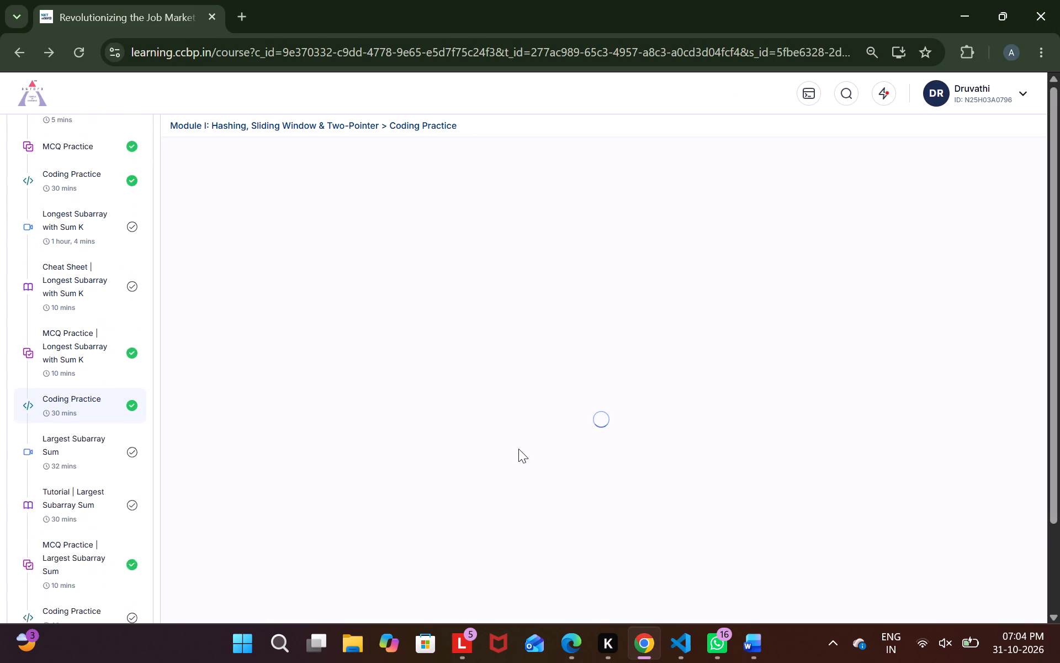
{"action": "scroll", "coordinate": [518, 449], "scroll_direction": "down", "scroll_amount": 1}
{"action": "left_click", "coordinate": [427, 228]}
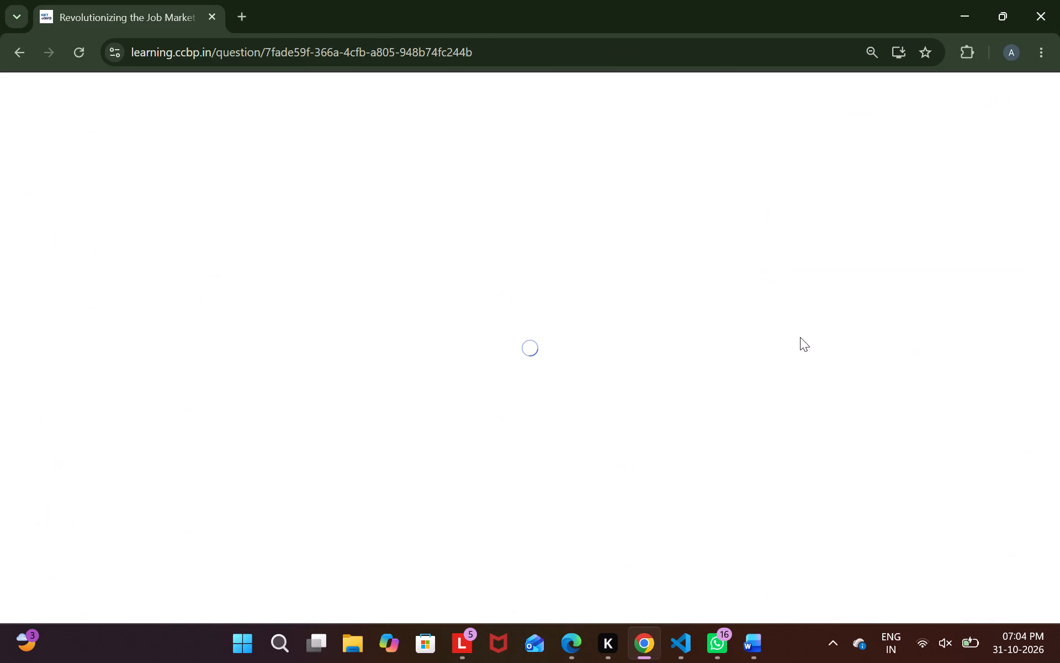
{"action": "left_click", "coordinate": [976, 409]}
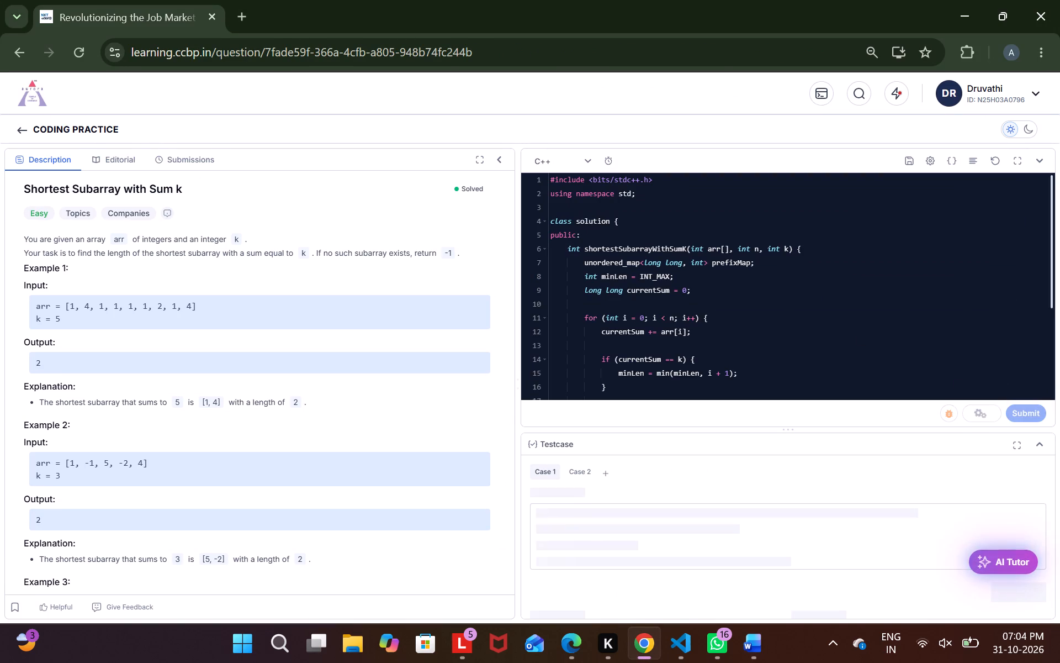
{"action": "key", "text": "shift+super+s"}
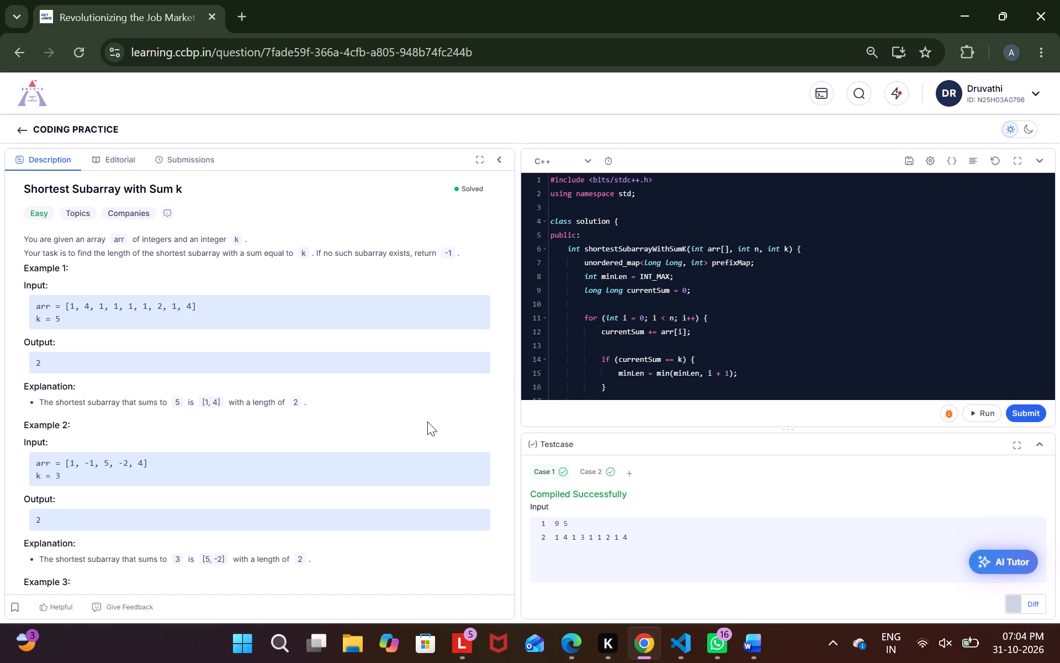
{"action": "left_click_drag", "start_coordinate": [0, 70], "coordinate": [723, 645]}
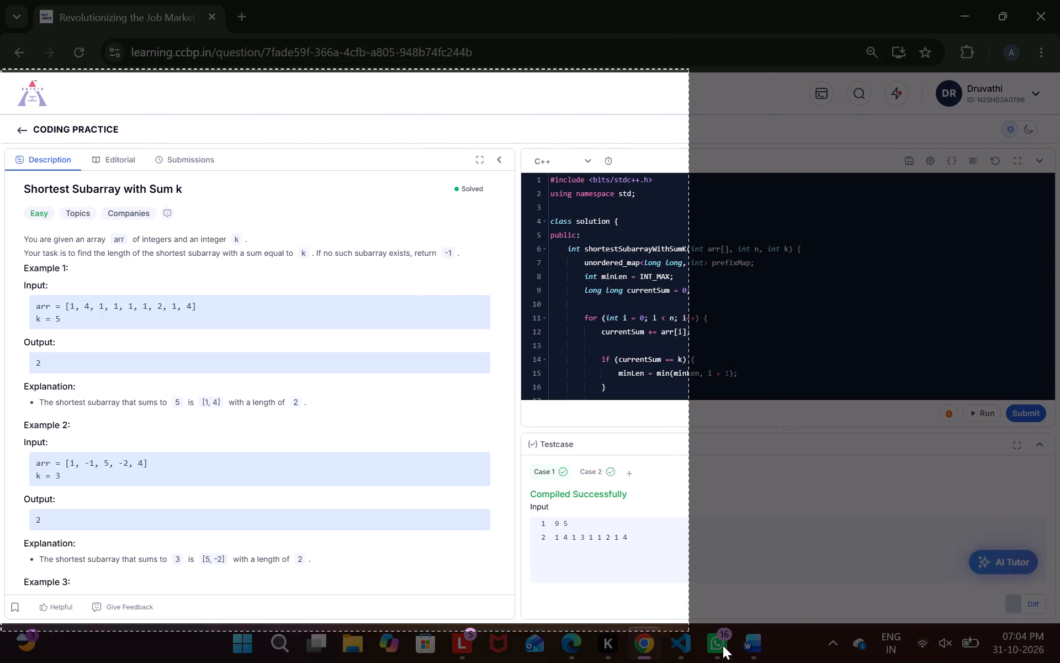
{"action": "left_click_drag", "start_coordinate": [723, 645], "coordinate": [1058, 623]}
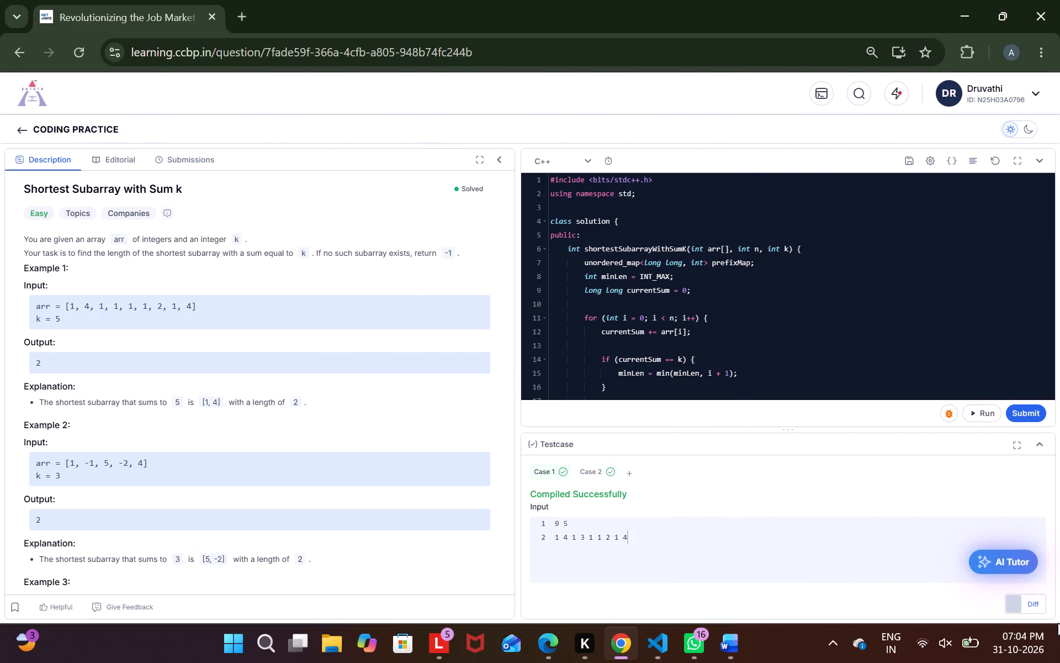
Paste the Shortest Subarray with Sum k screenshot into Word after the Longest Sub-Array one, add a new line and dismiss the screenshot notification.
{"action": "left_click", "coordinate": [764, 582]}
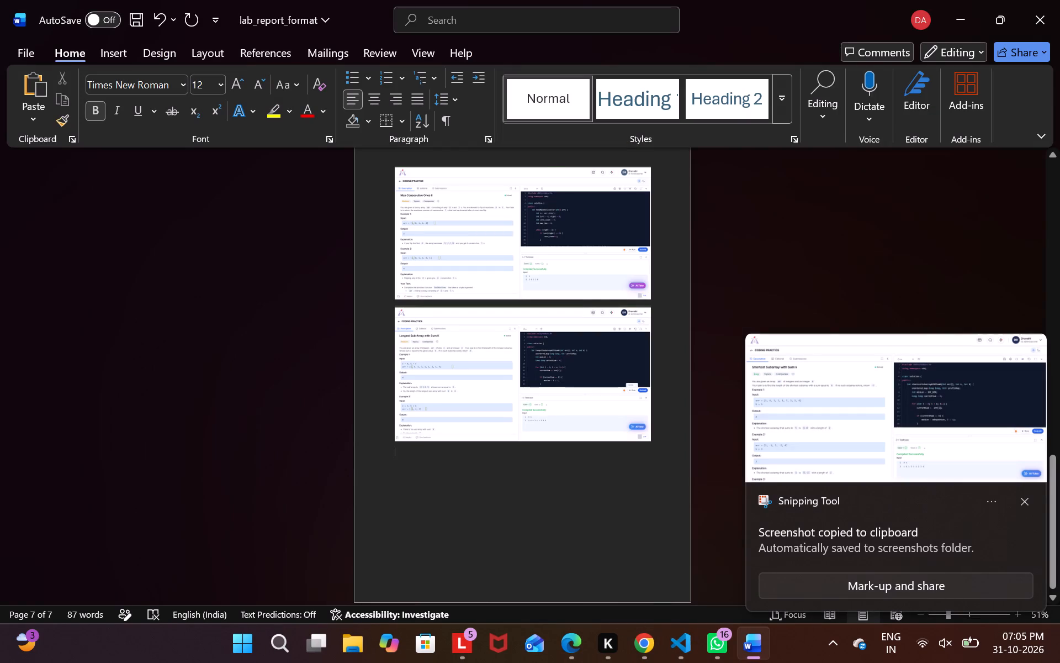
{"action": "key", "text": "ctrl+v"}
{"action": "key", "text": "Return"}
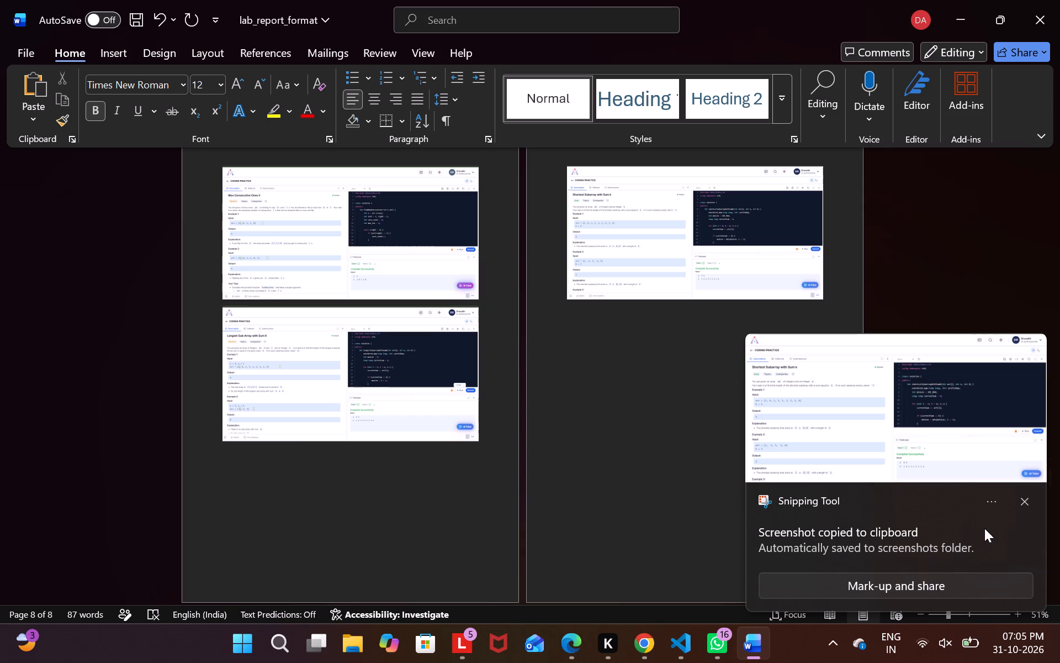
{"action": "left_click", "coordinate": [1024, 499]}
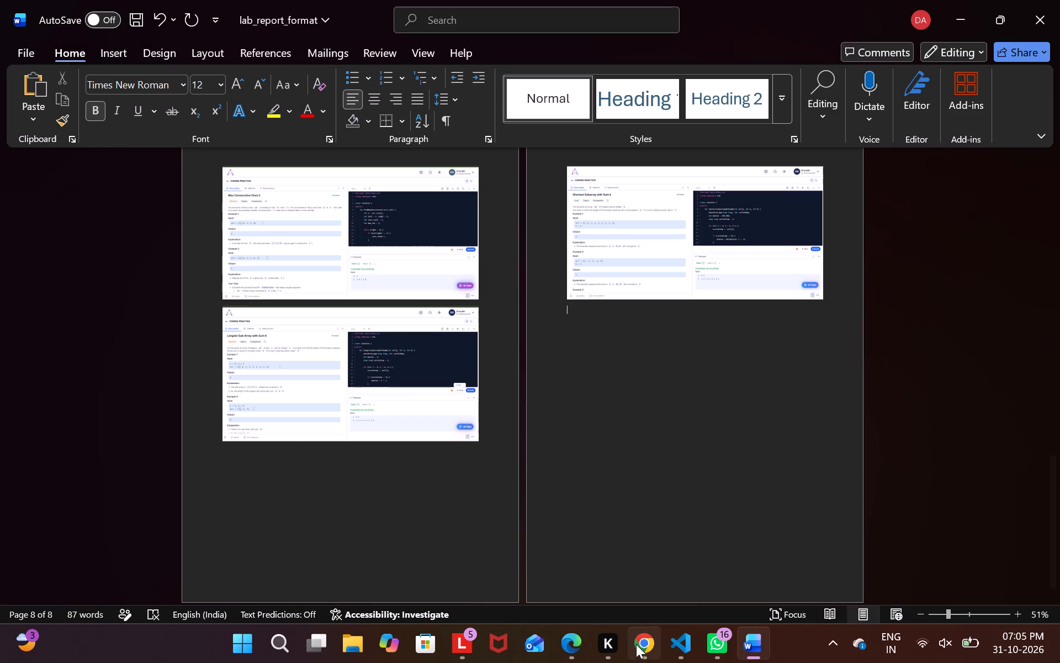
Back in Chrome, run the Find Stable Position in Array solution from the same practice set and capture a screenshot of the whole page area.
{"action": "left_click", "coordinate": [634, 557]}
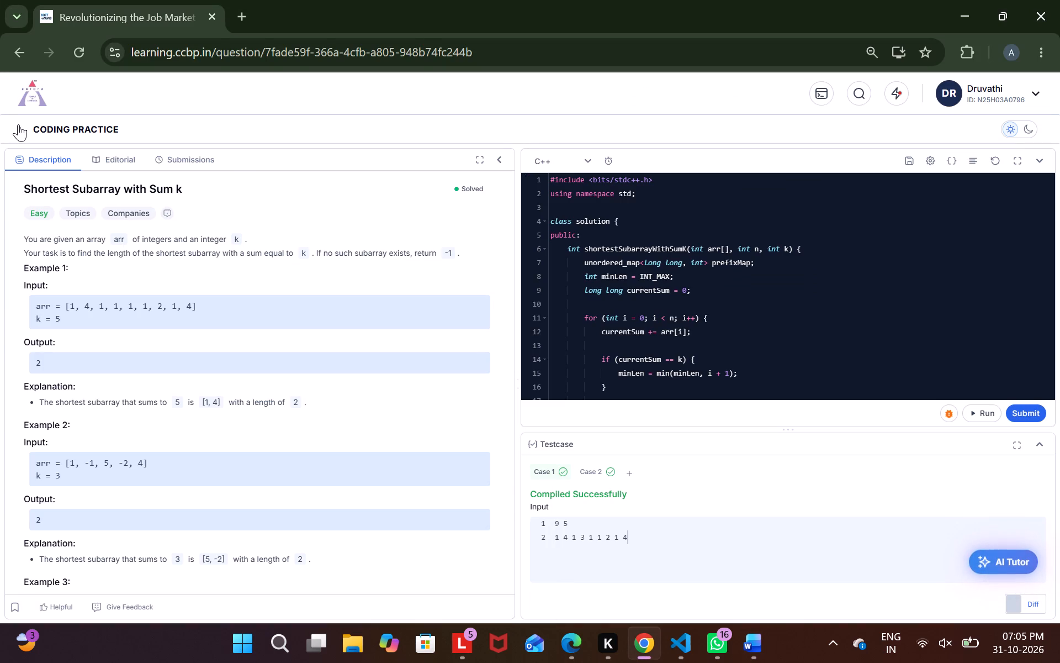
{"action": "left_click", "coordinate": [18, 124]}
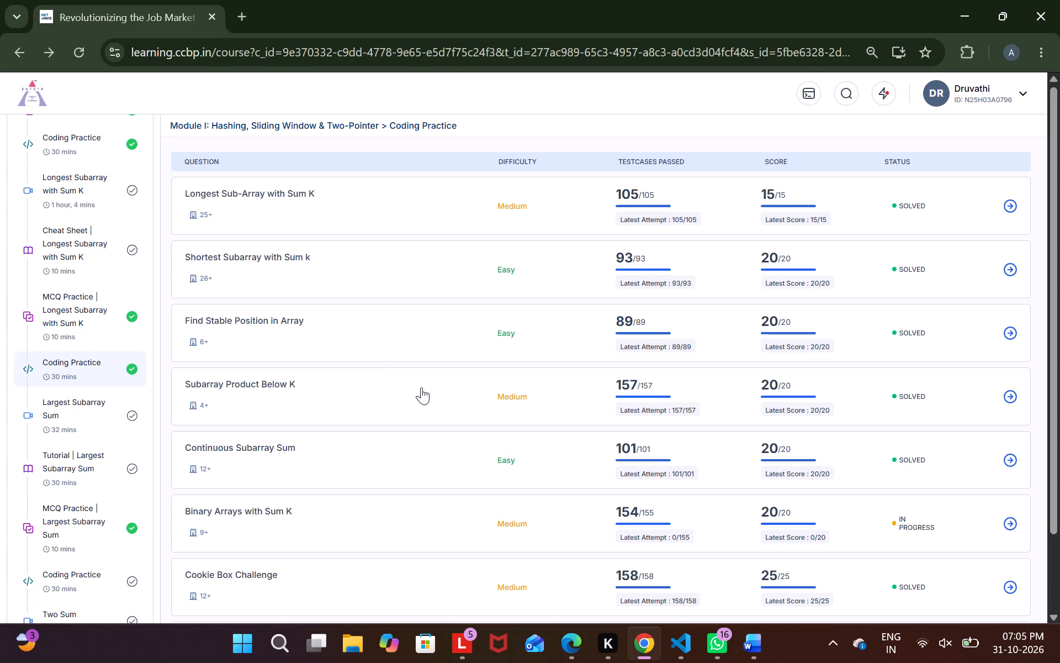
{"action": "left_click", "coordinate": [275, 339]}
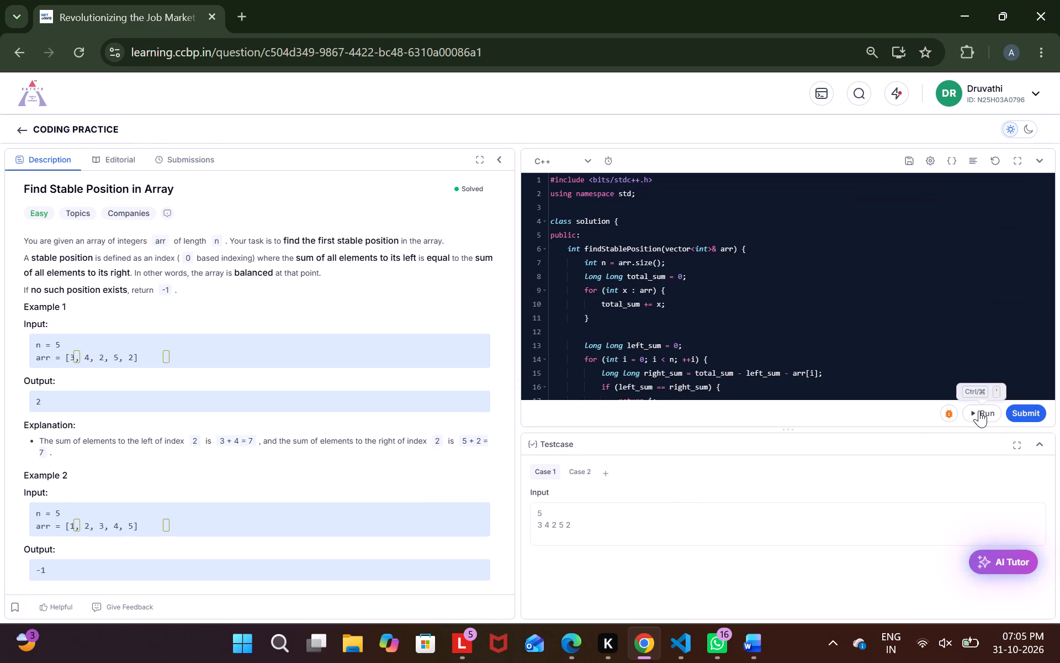
{"action": "left_click", "coordinate": [979, 411]}
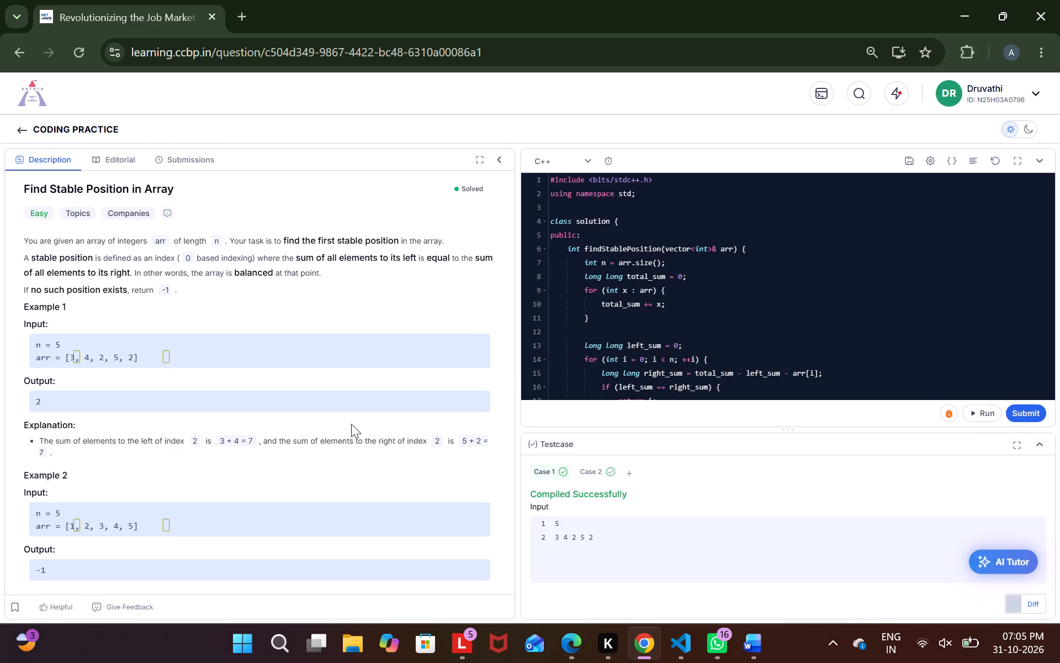
{"action": "key", "text": "shift+super+s"}
{"action": "left_click_drag", "start_coordinate": [0, 68], "coordinate": [1059, 627]}
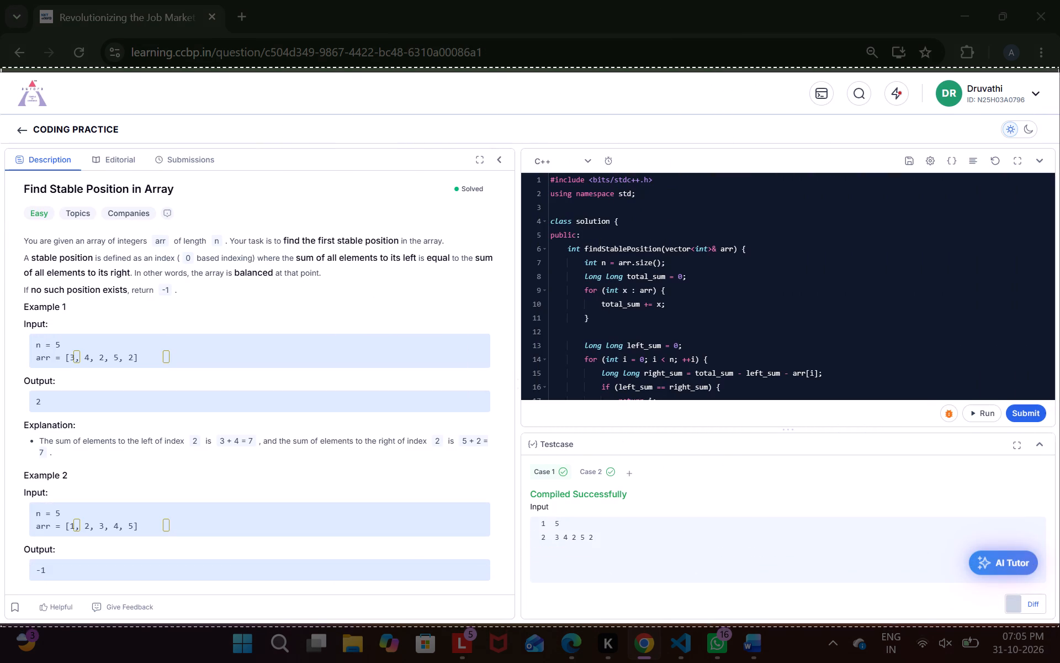
{"action": "left_click_drag", "start_coordinate": [1059, 627], "coordinate": [1059, 624]}
Paste the Find Stable Position in Array screenshot into Word below the Shortest Subarray with Sum k one and add a new line.
{"action": "left_click", "coordinate": [760, 579]}
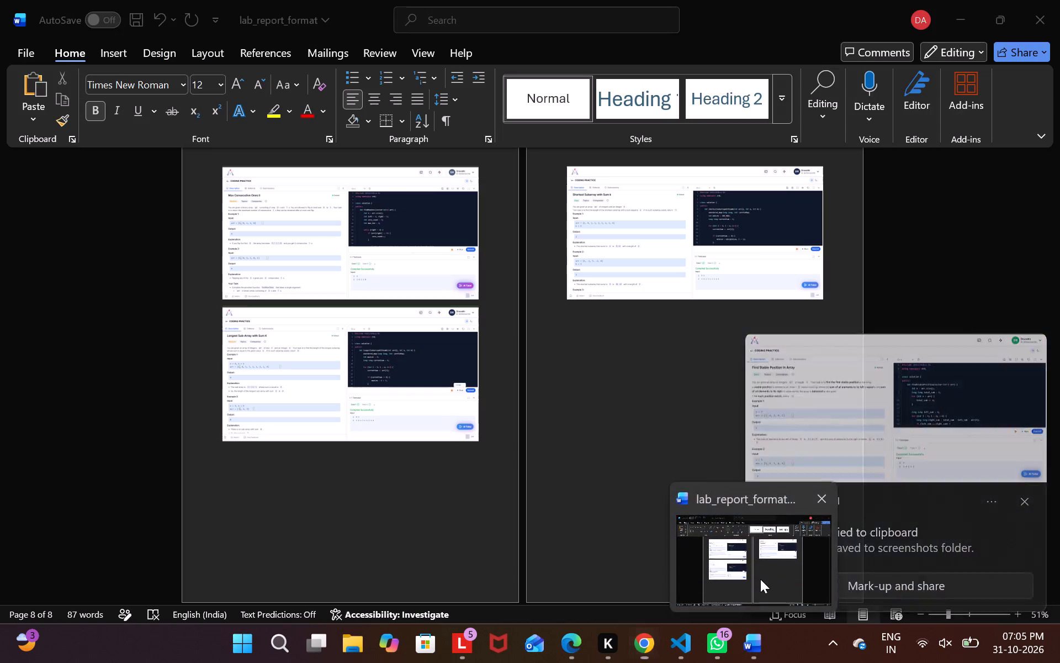
{"action": "key", "text": "ctrl+v"}
{"action": "key", "text": "Return"}
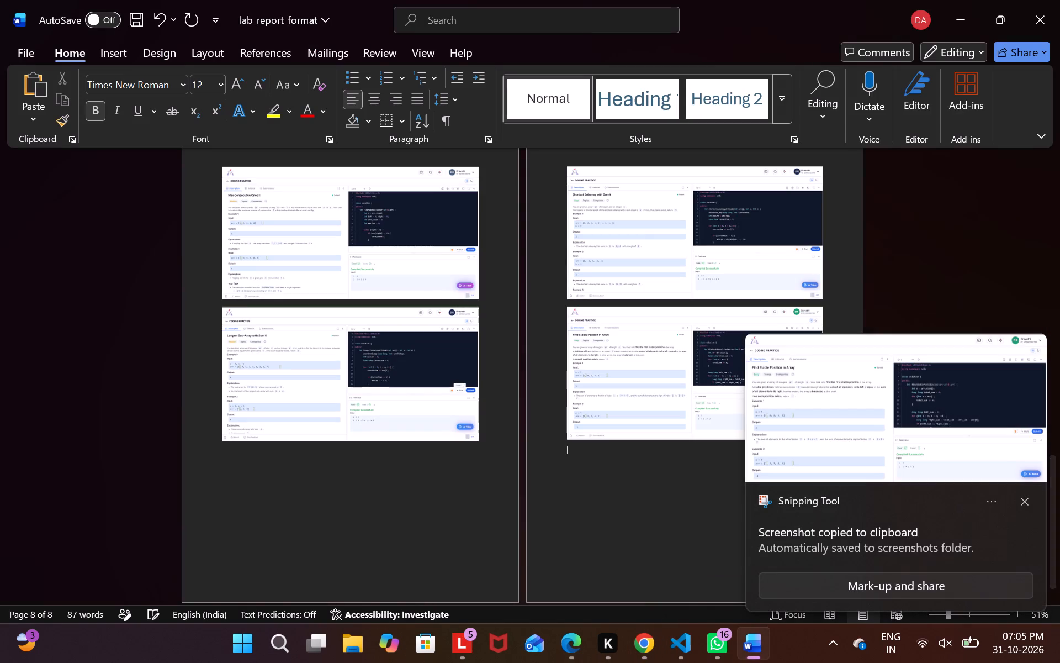
Back in Chrome, run the Largest Subarray Sum solution from the Coding Practice set following its MCQ Practice and capture the whole page area.
{"action": "left_click", "coordinate": [640, 584]}
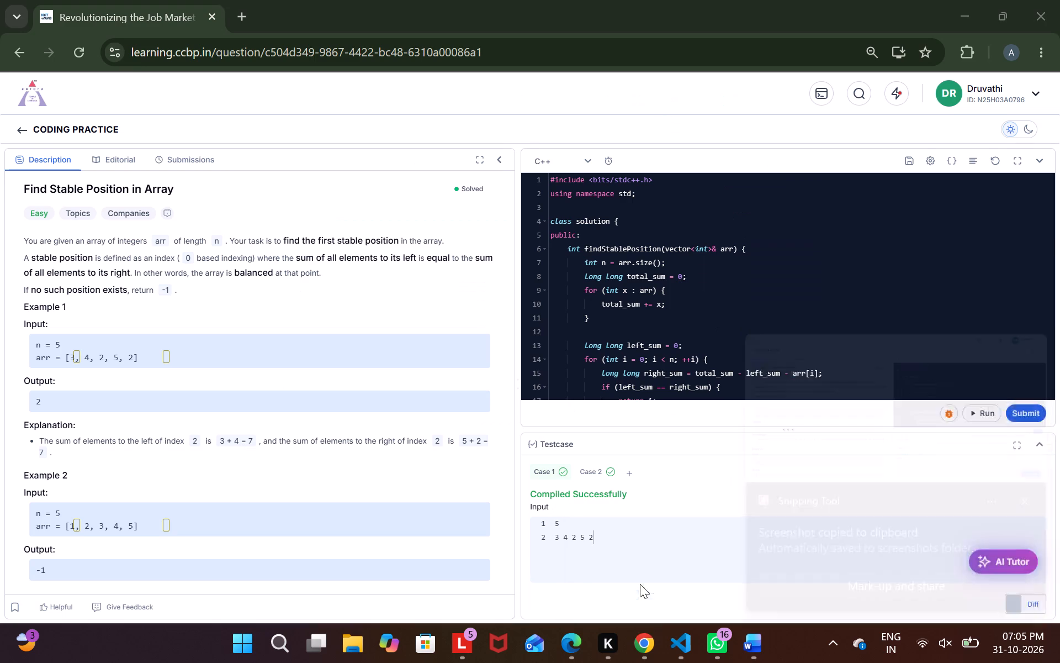
{"action": "left_click", "coordinate": [23, 129]}
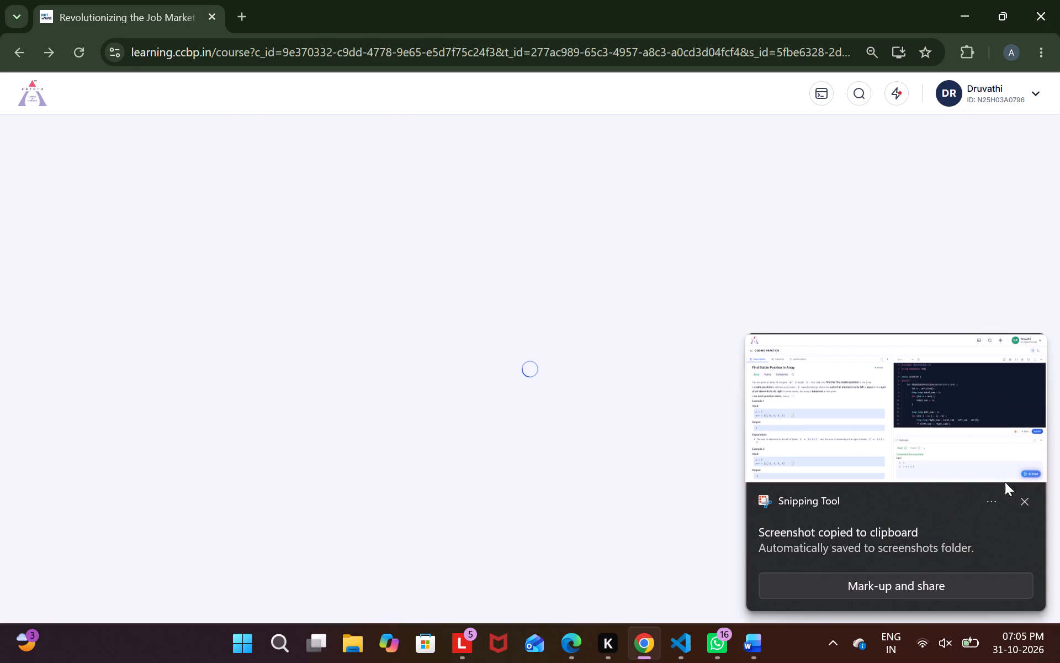
{"action": "left_click", "coordinate": [1032, 510]}
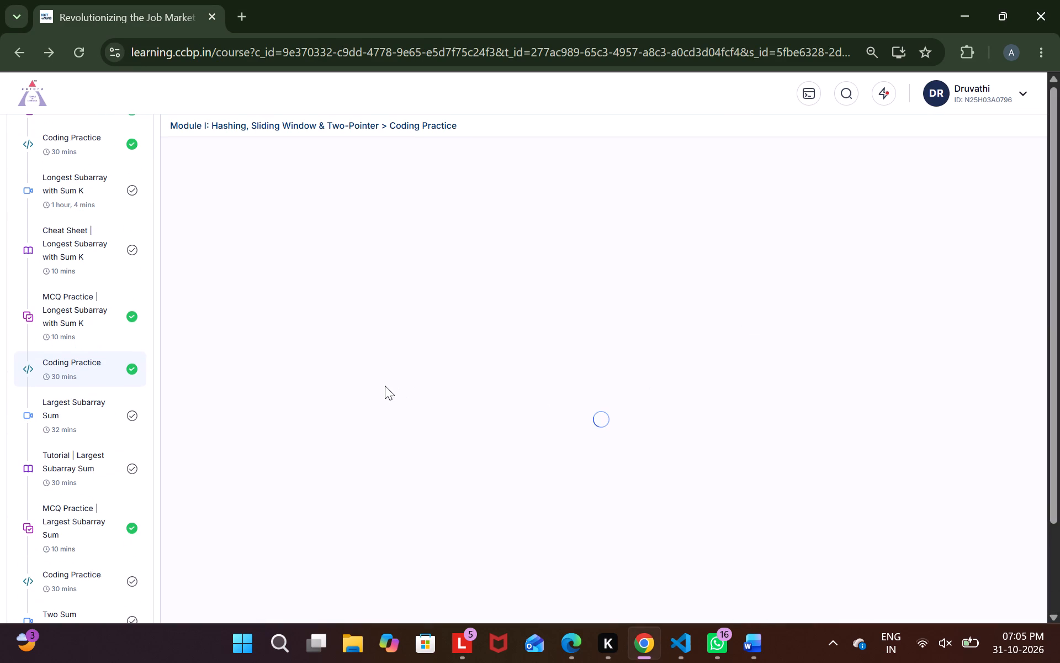
{"action": "scroll", "coordinate": [65, 405], "scroll_direction": "down", "scroll_amount": 2}
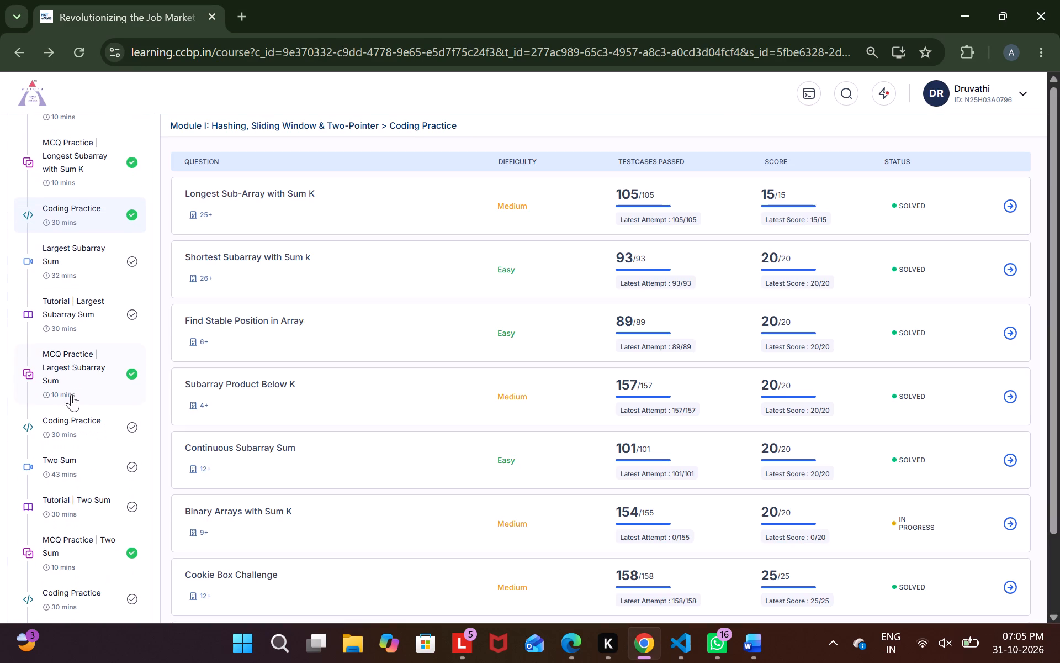
{"action": "left_click", "coordinate": [78, 424]}
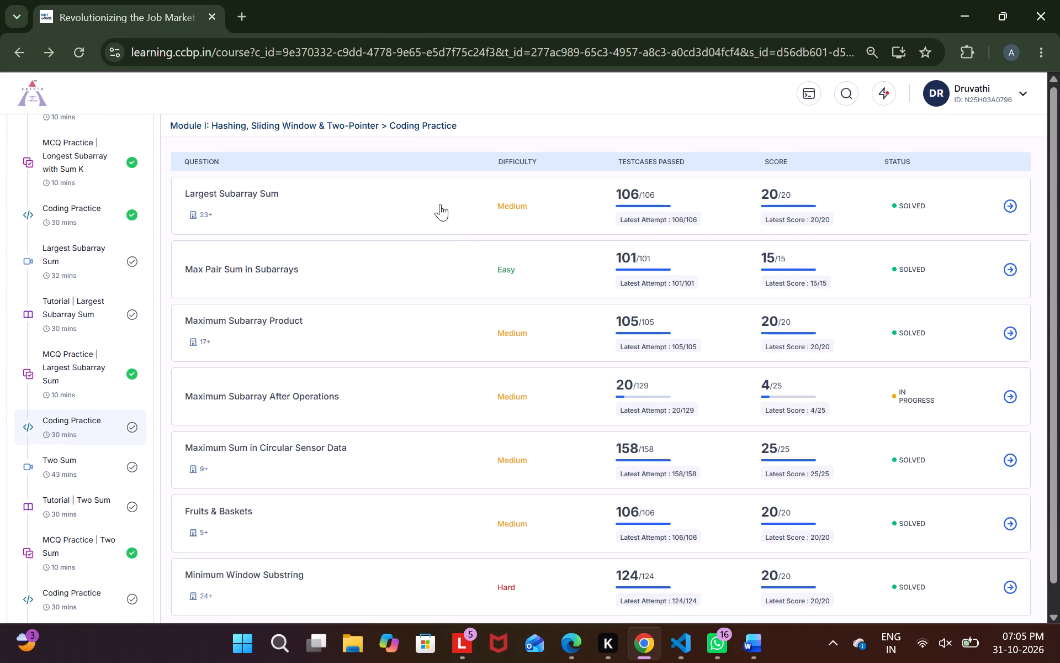
{"action": "left_click", "coordinate": [440, 204]}
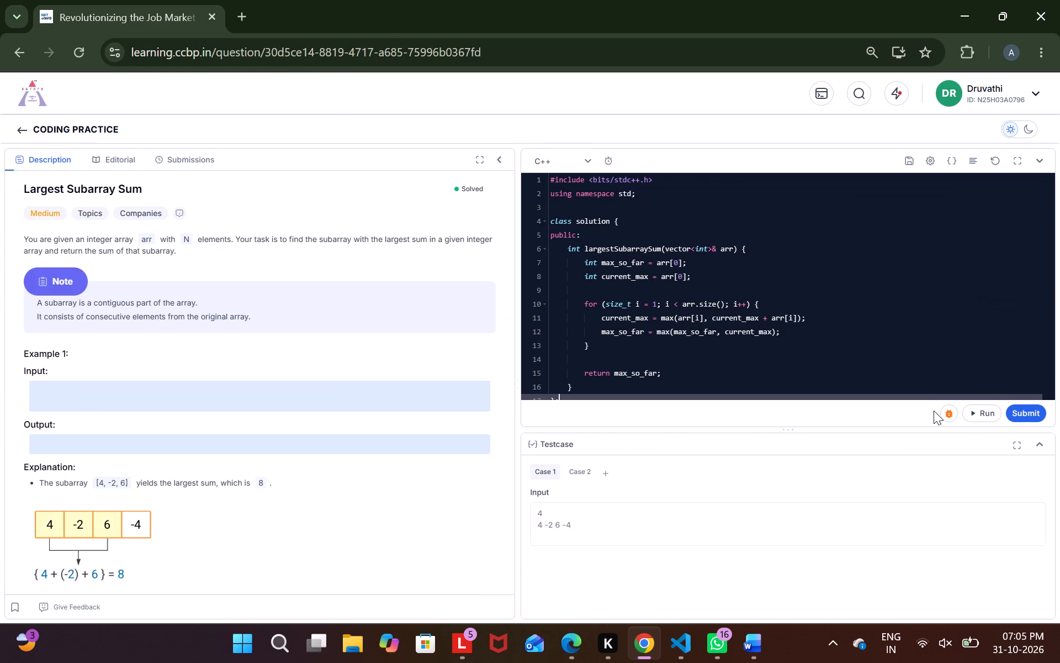
{"action": "left_click", "coordinate": [981, 408]}
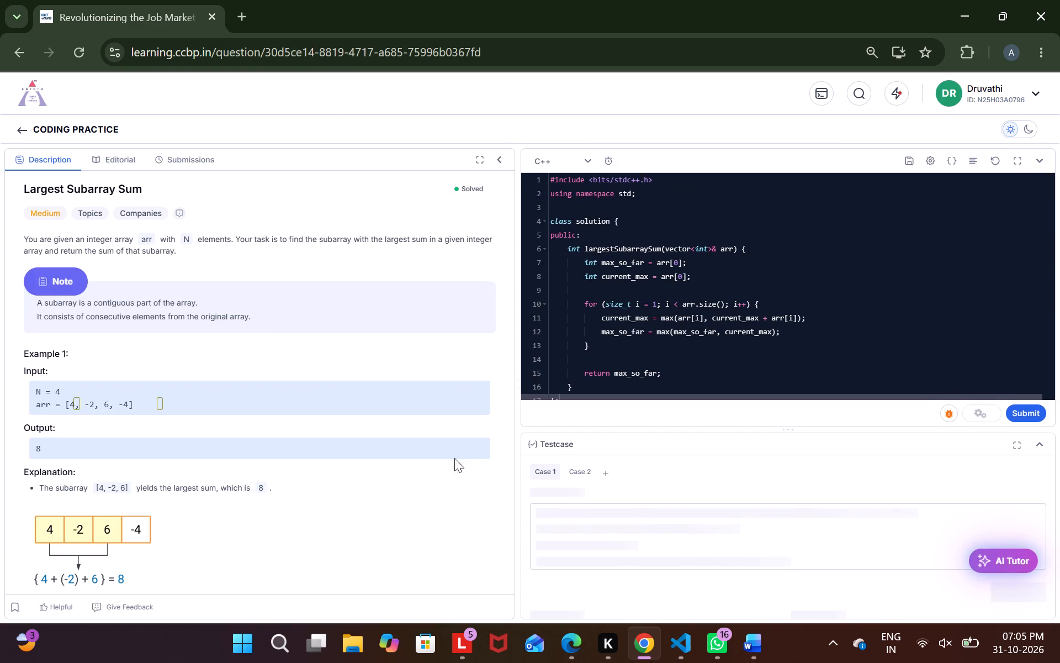
{"action": "key", "text": "Delete"}
{"action": "key", "text": "shift+super+s"}
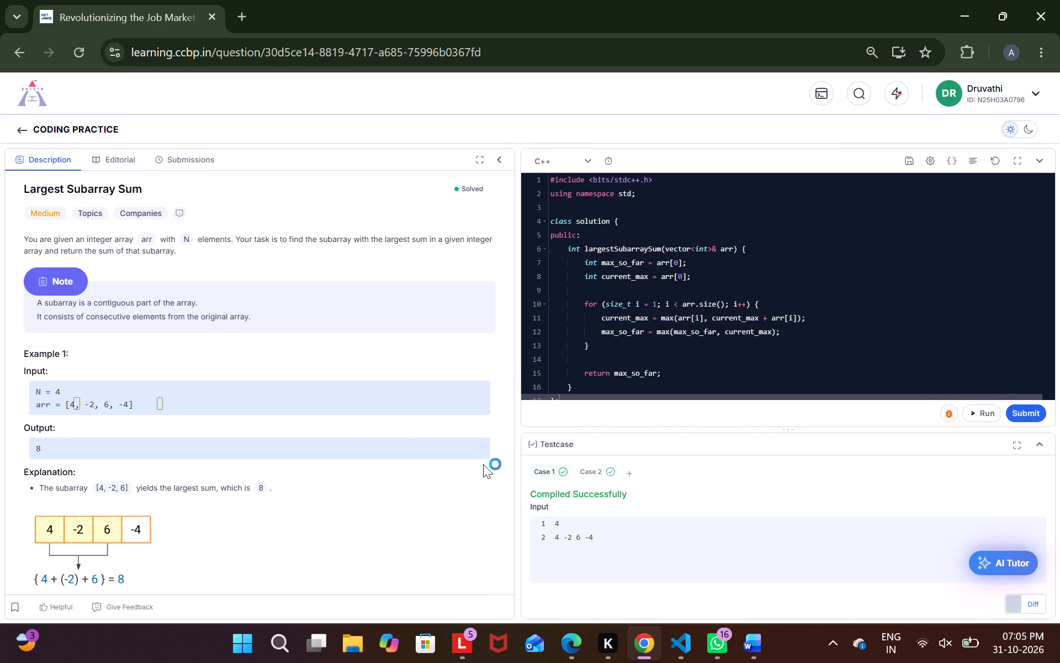
{"action": "left_click_drag", "start_coordinate": [0, 70], "coordinate": [601, 536]}
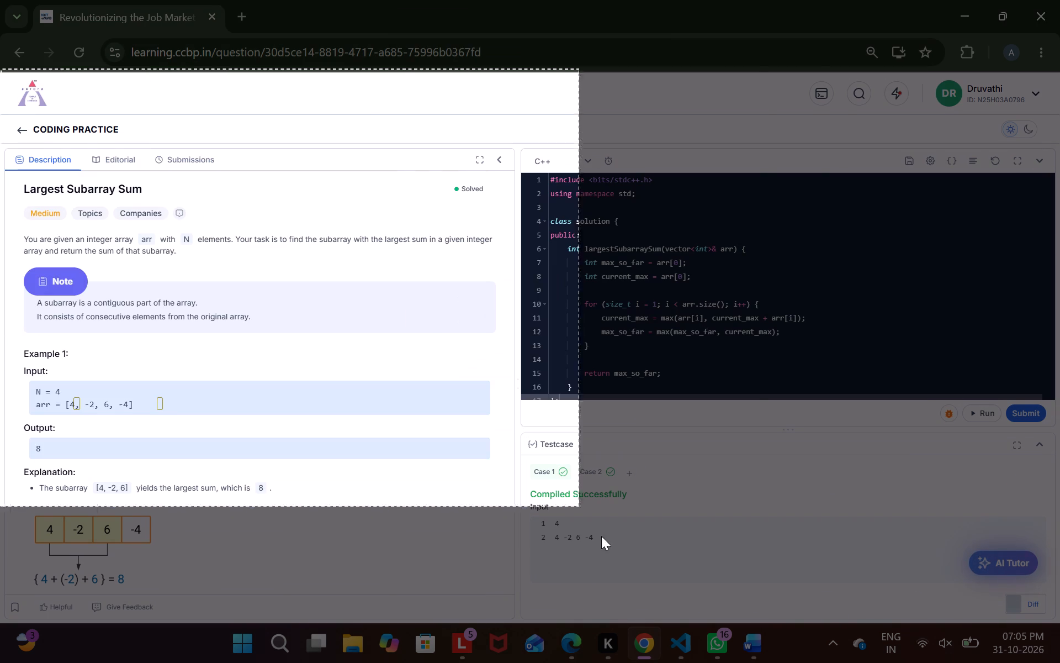
{"action": "left_click_drag", "start_coordinate": [601, 536], "coordinate": [1059, 624]}
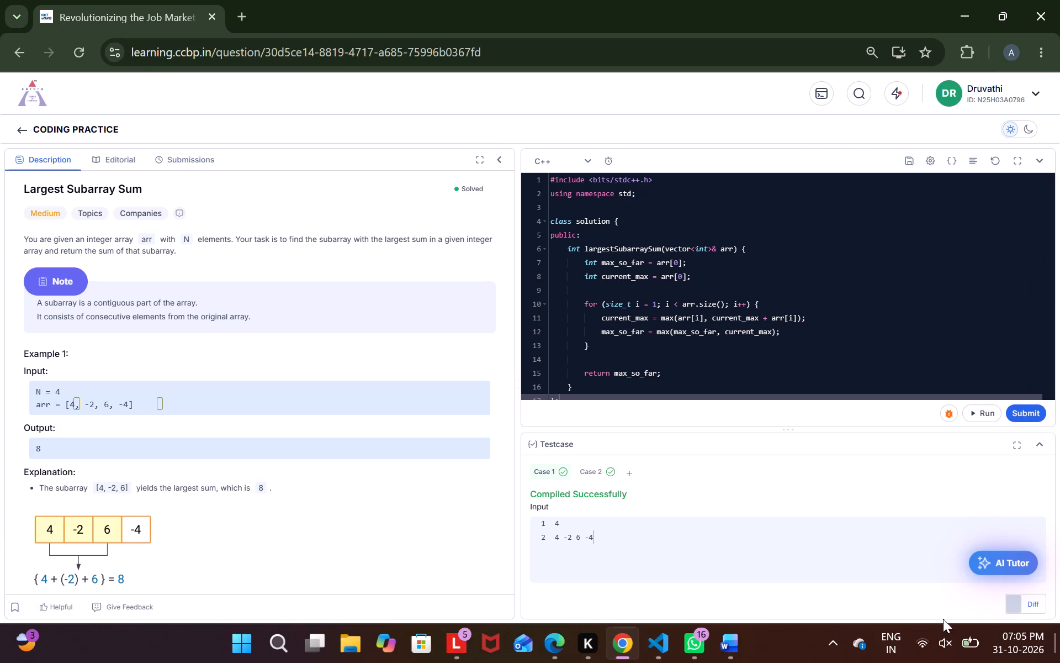
Paste the Largest Subarray Sum screenshot into Word after the Find Stable Position in Array one, add a new line and dismiss the screenshot notification.
{"action": "left_click", "coordinate": [749, 585]}
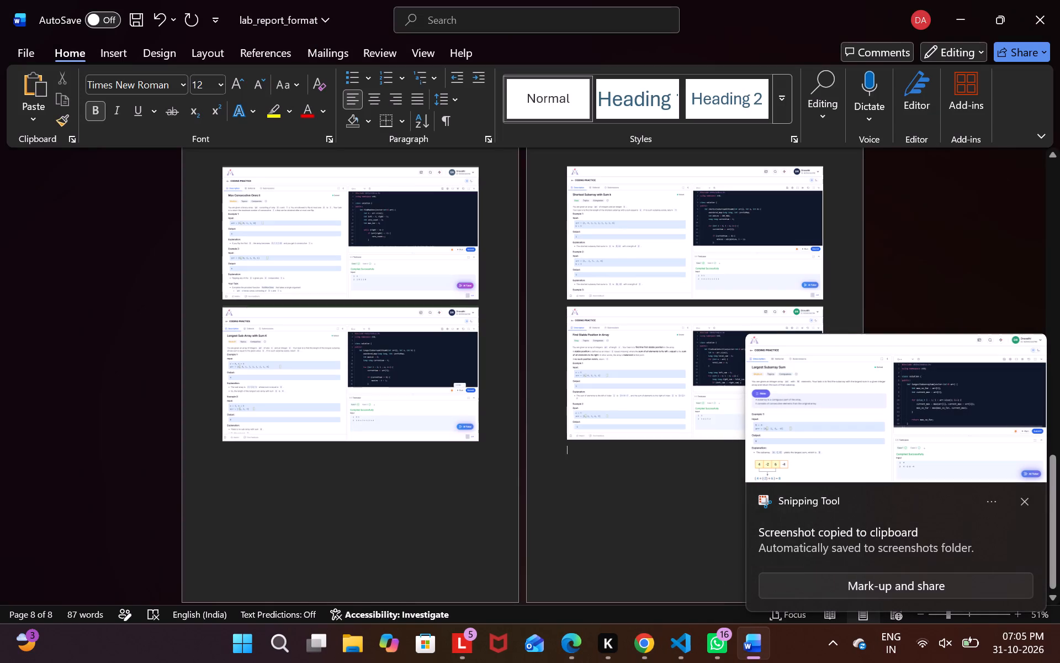
{"action": "key", "text": "ctrl+v"}
{"action": "key", "text": "Return"}
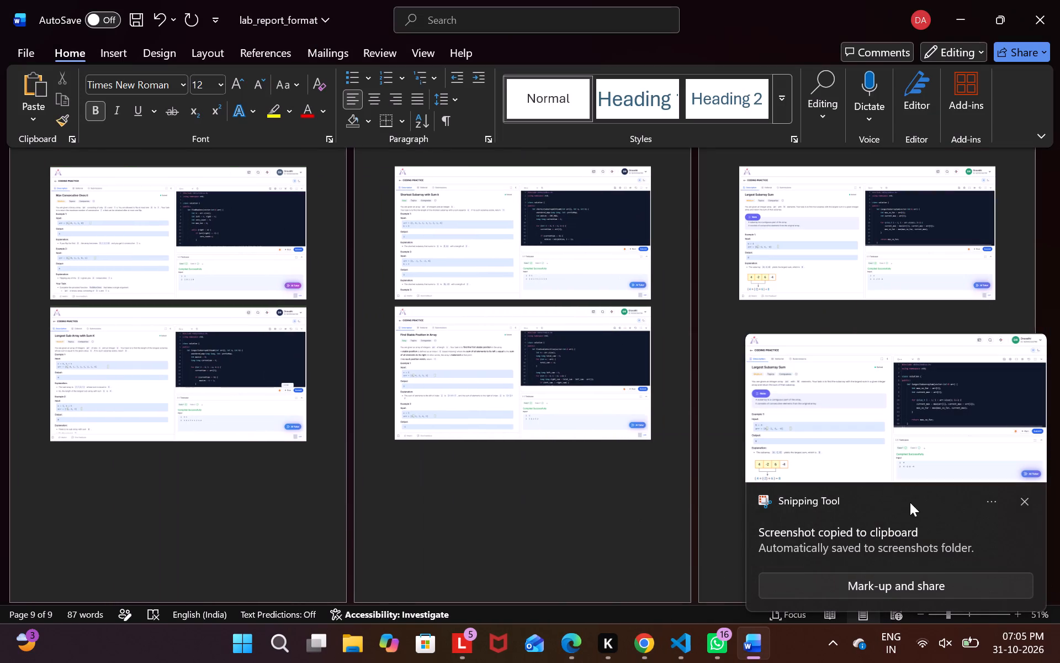
{"action": "left_click", "coordinate": [1024, 502]}
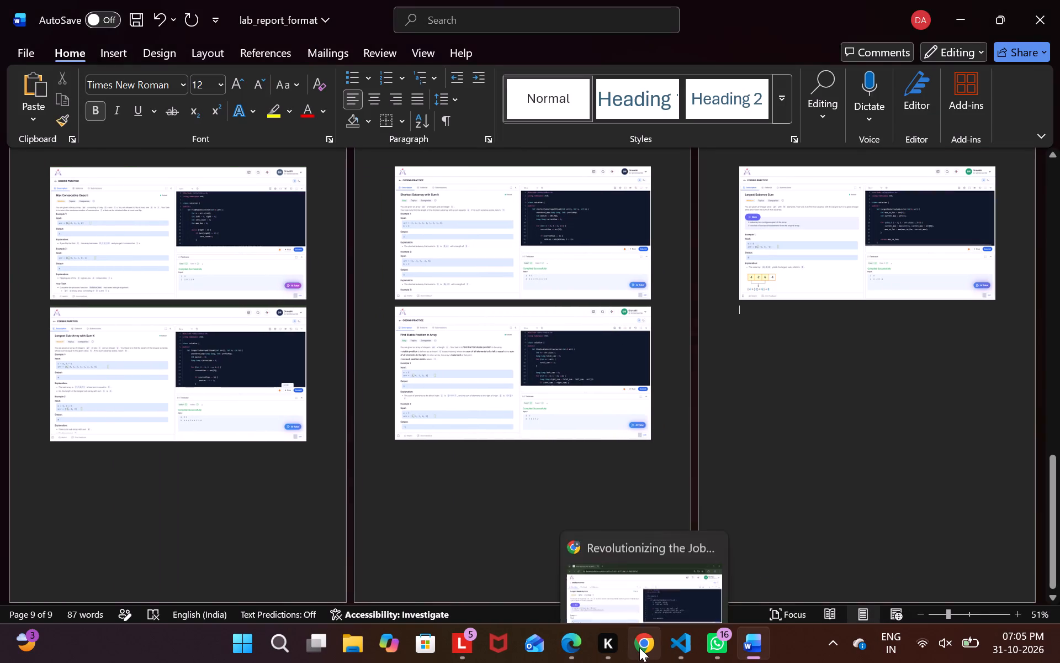
Back in Chrome, run the Max Pair Sum in Subarrays solution from the same practice set and capture a screenshot of the whole page area.
{"action": "left_click", "coordinate": [633, 603]}
{"action": "left_click_drag", "start_coordinate": [13, 125], "coordinate": [23, 130]}
{"action": "left_click", "coordinate": [23, 130]}
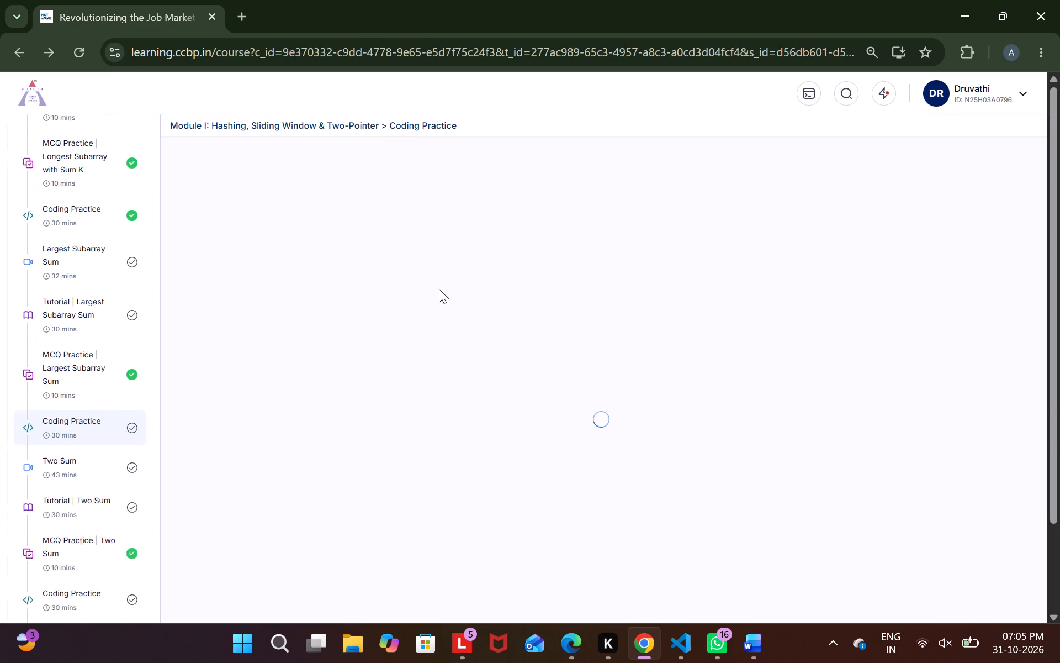
{"action": "left_click", "coordinate": [373, 269]}
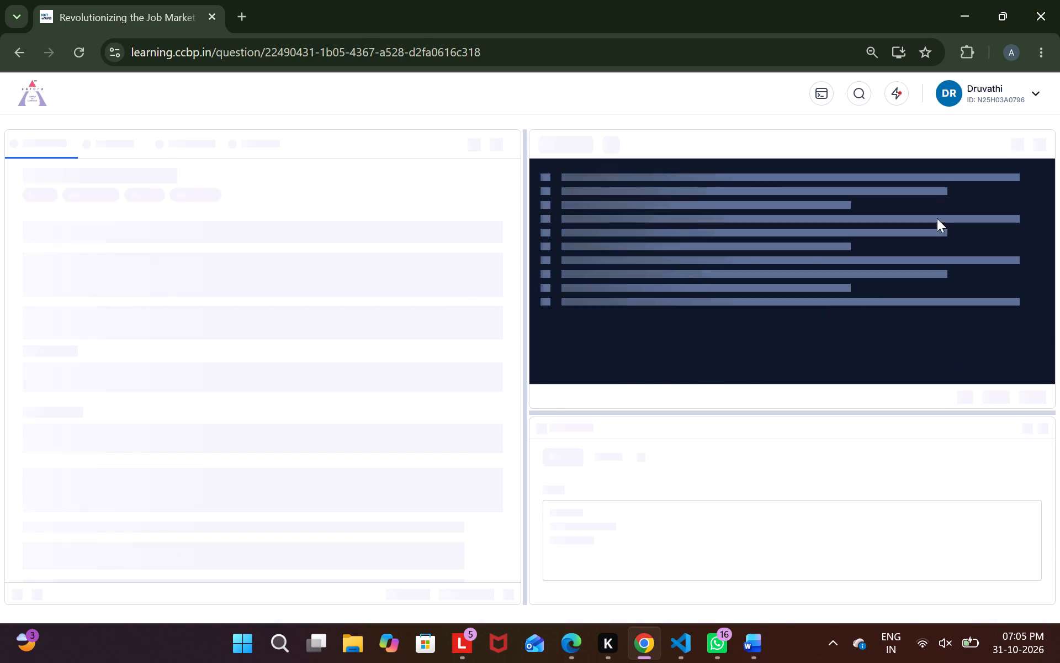
{"action": "left_click", "coordinate": [981, 406]}
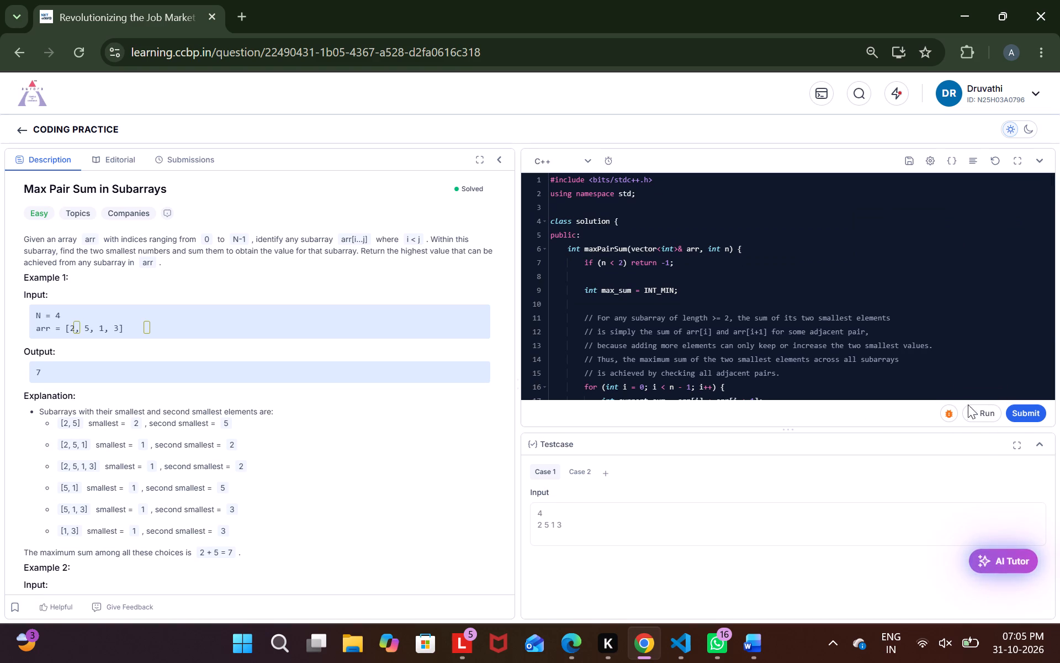
{"action": "left_click", "coordinate": [980, 413]}
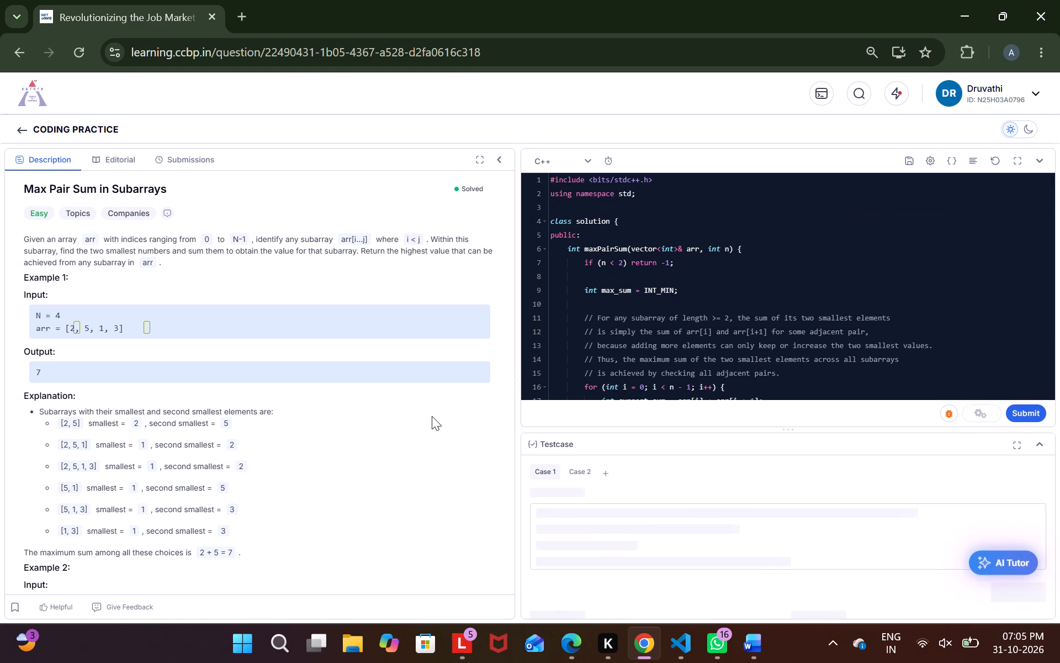
{"action": "key", "text": "shift+super+s"}
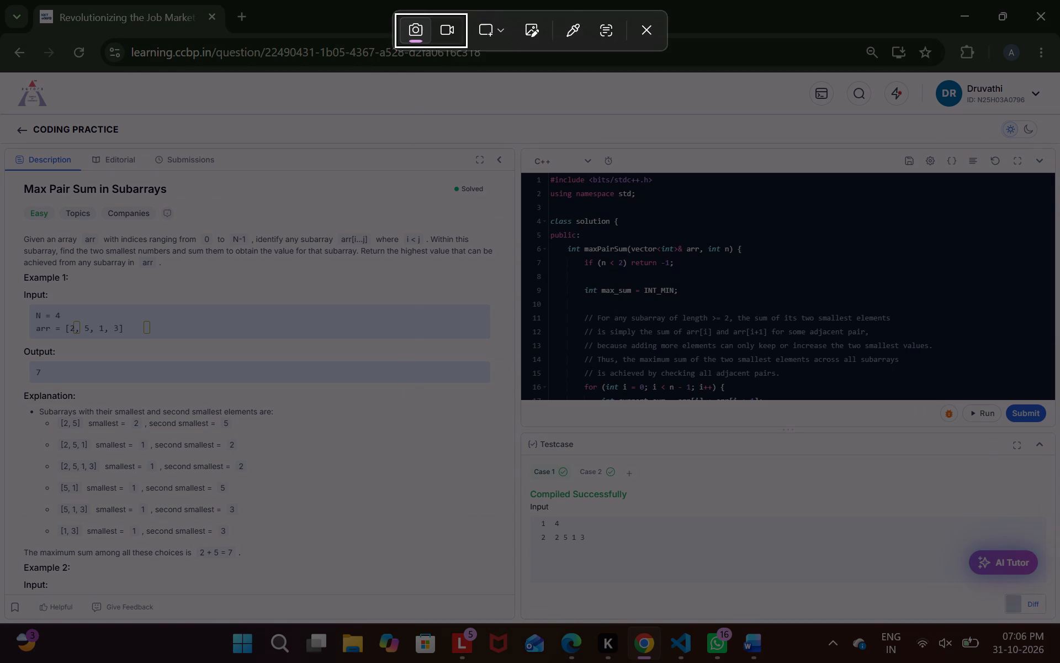
{"action": "left_click_drag", "start_coordinate": [0, 67], "coordinate": [1059, 627]}
{"action": "scroll", "coordinate": [497, 473], "scroll_direction": "right", "scroll_amount": 2}
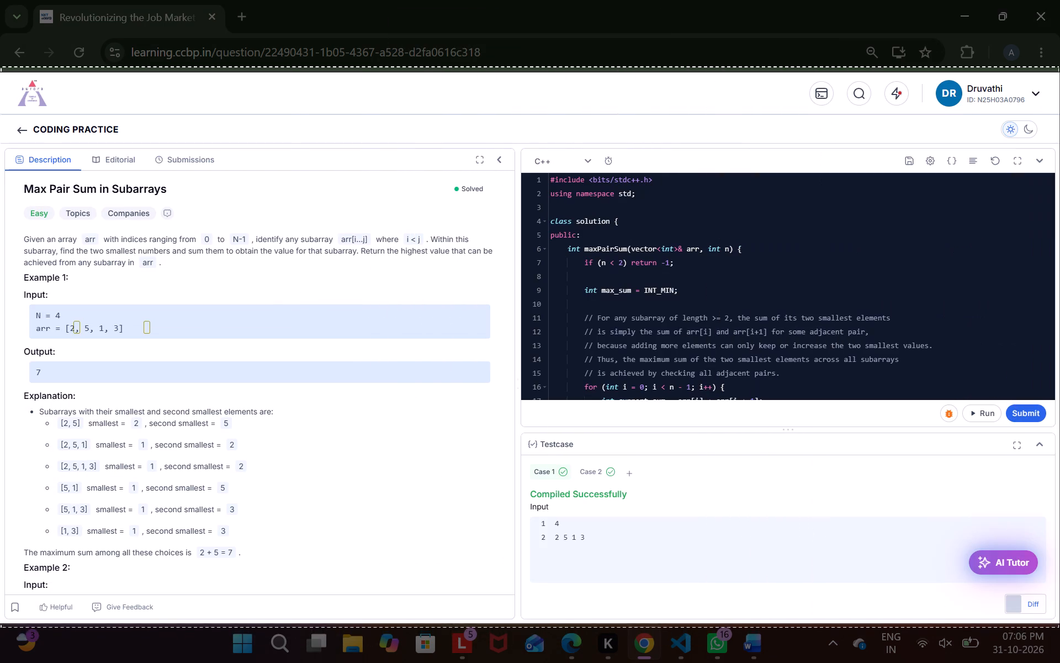
{"action": "left_click_drag", "start_coordinate": [1059, 627], "coordinate": [1058, 622]}
Paste the Max Pair Sum in Subarrays screenshot into Word below the Largest Subarray Sum one and add a new line.
{"action": "left_click", "coordinate": [752, 590]}
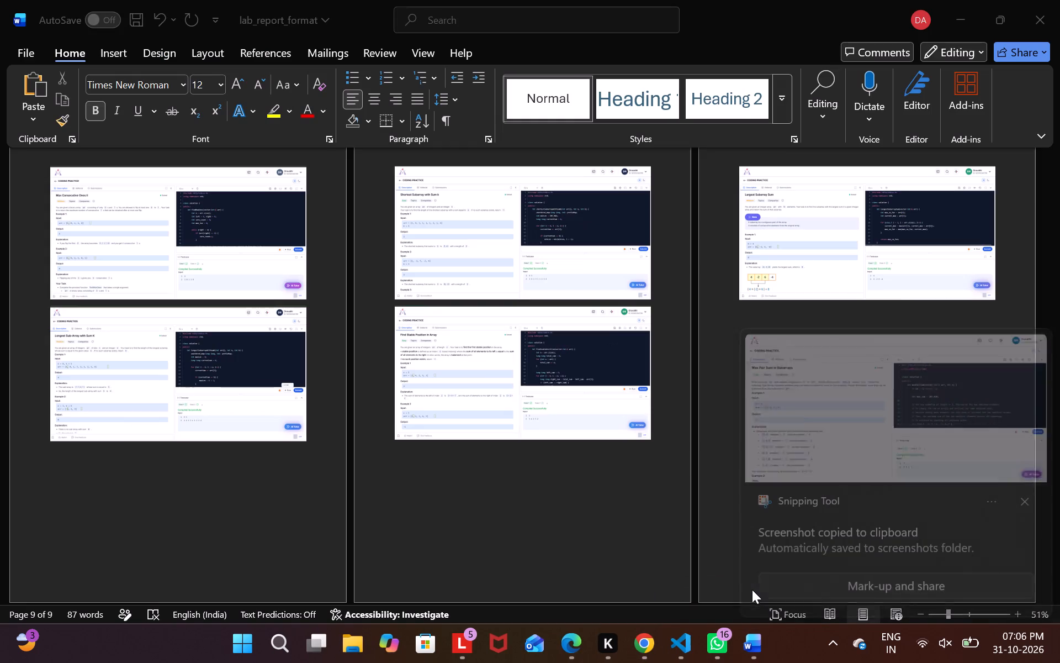
{"action": "key", "text": "ctrl+v"}
{"action": "key", "text": "Return"}
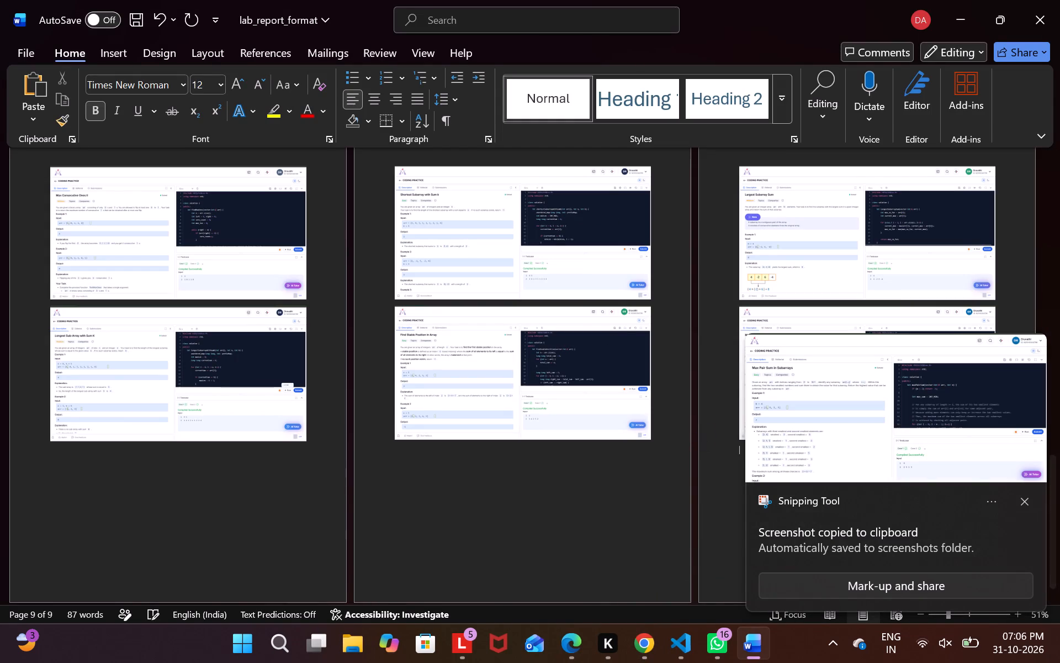
Look over the report's front matter, certificate page and the pages of pasted screenshots.
{"action": "scroll", "coordinate": [545, 362], "scroll_direction": "up", "scroll_amount": 10}
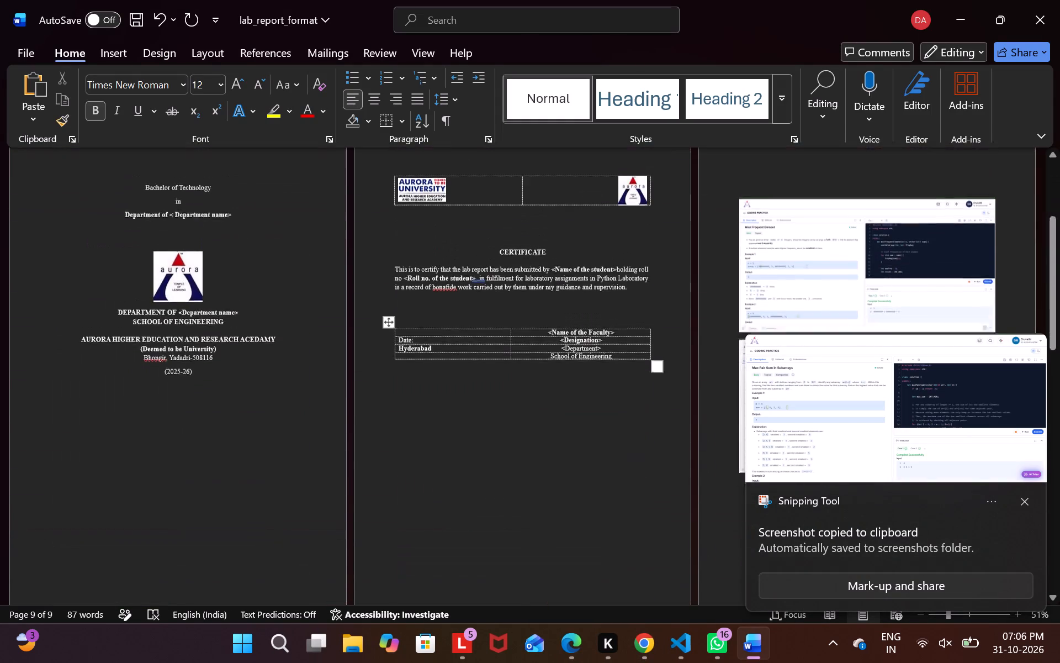
{"action": "scroll", "coordinate": [545, 362], "scroll_direction": "up", "scroll_amount": 1}
{"action": "scroll", "coordinate": [545, 362], "scroll_direction": "down", "scroll_amount": 1}
{"action": "scroll", "coordinate": [545, 362], "scroll_direction": "up", "scroll_amount": 3}
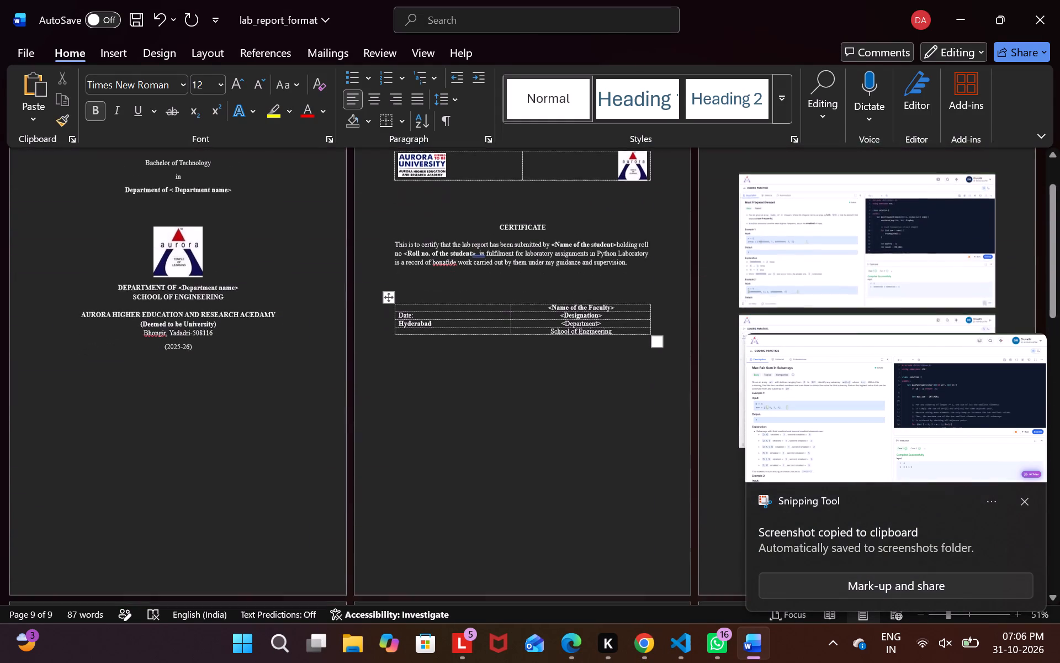
{"action": "scroll", "coordinate": [545, 362], "scroll_direction": "up", "scroll_amount": 1}
{"action": "scroll", "coordinate": [545, 362], "scroll_direction": "down", "scroll_amount": 5}
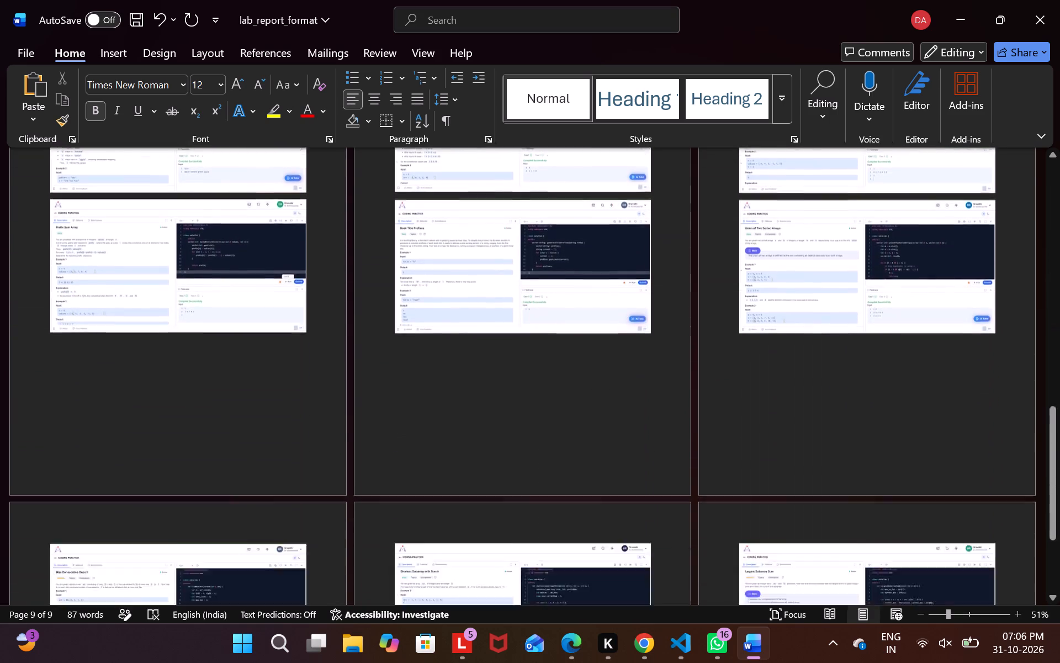
{"action": "scroll", "coordinate": [545, 362], "scroll_direction": "down", "scroll_amount": 1}
{"action": "scroll", "coordinate": [801, 411], "scroll_direction": "down", "scroll_amount": 4}
Back in Chrome, run the Two Sum solution from the Coding Practice set following MCQ Practice | Two Sum and capture the whole page area.
{"action": "left_click", "coordinate": [626, 572]}
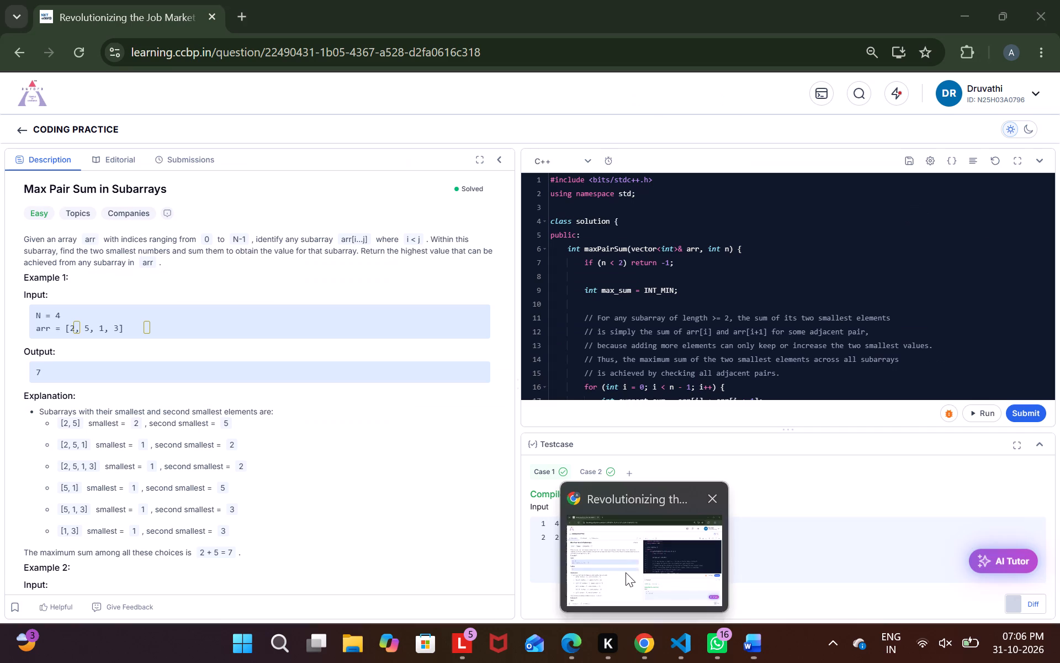
{"action": "left_click", "coordinate": [17, 127]}
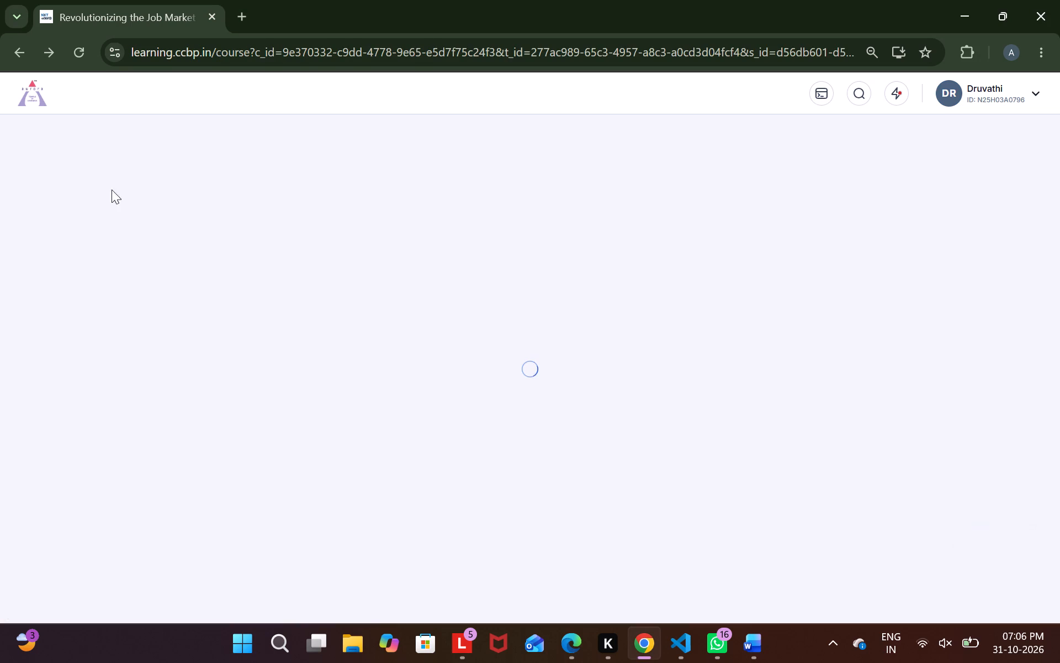
{"action": "scroll", "coordinate": [97, 402], "scroll_direction": "down", "scroll_amount": 1}
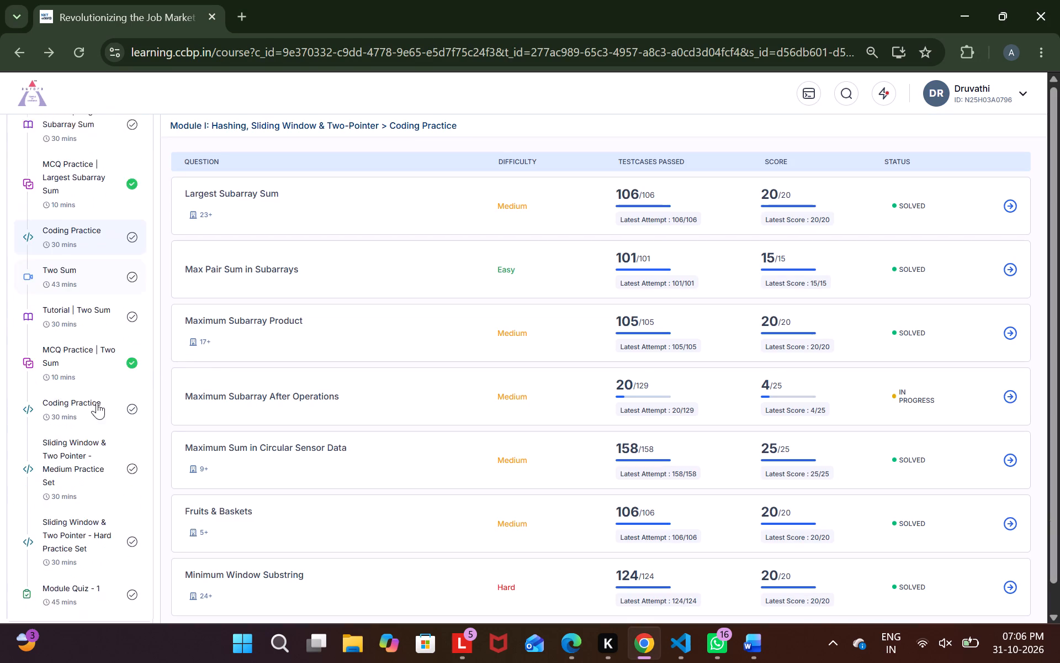
{"action": "scroll", "coordinate": [97, 402], "scroll_direction": "down", "scroll_amount": 1}
{"action": "left_click", "coordinate": [90, 311]}
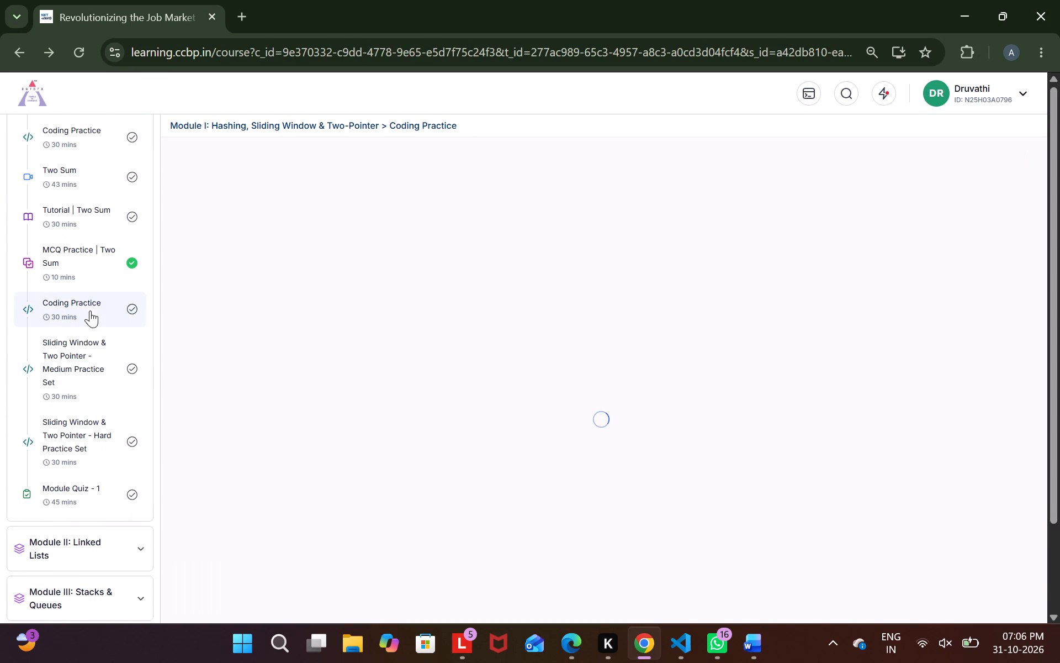
{"action": "left_click", "coordinate": [466, 205]}
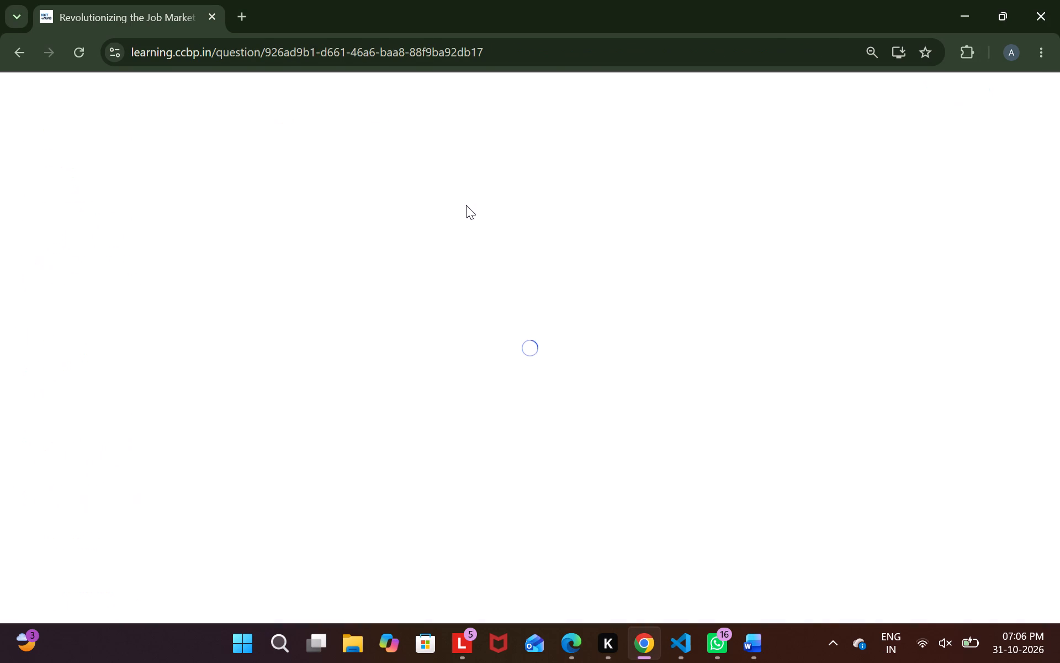
{"action": "left_click", "coordinate": [979, 408]}
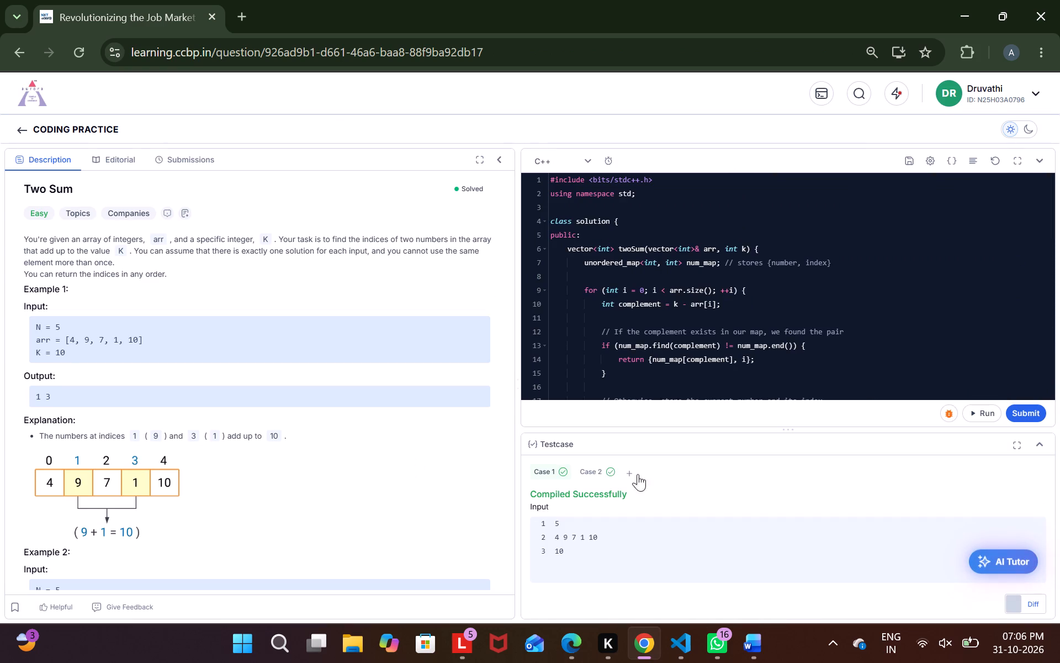
{"action": "key", "text": "shift+super+s"}
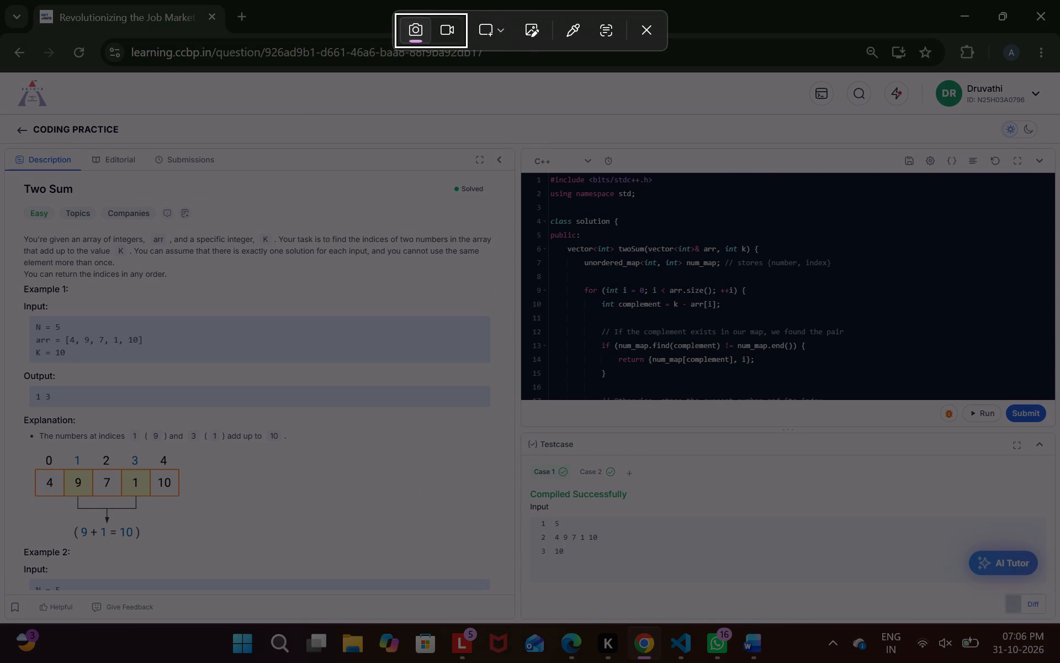
{"action": "left_click_drag", "start_coordinate": [0, 71], "coordinate": [616, 409]}
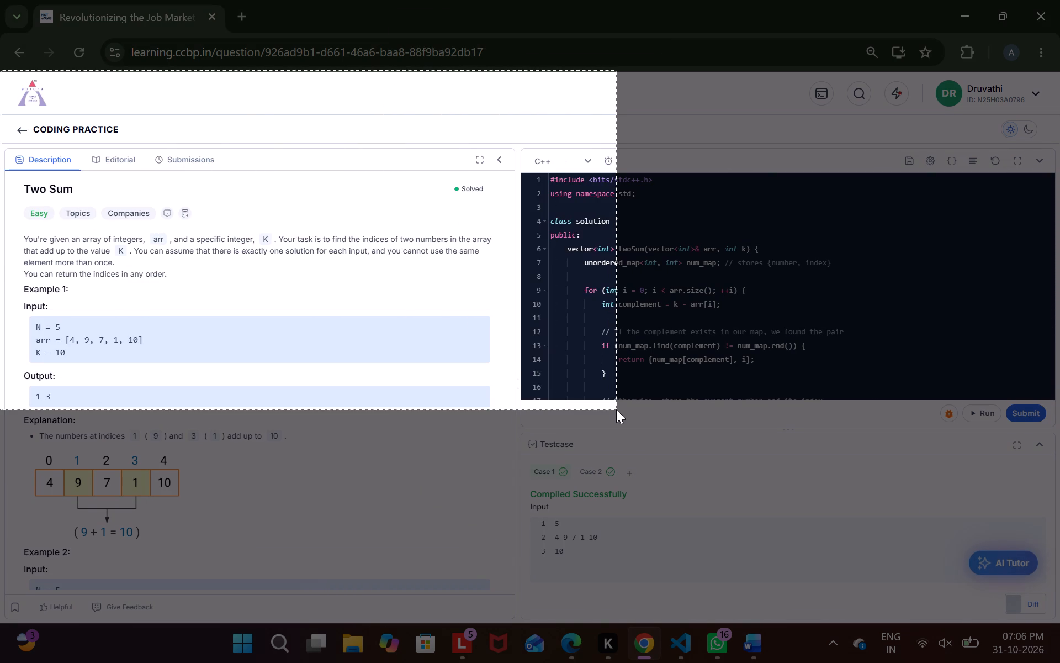
{"action": "left_click_drag", "start_coordinate": [616, 409], "coordinate": [780, 499]}
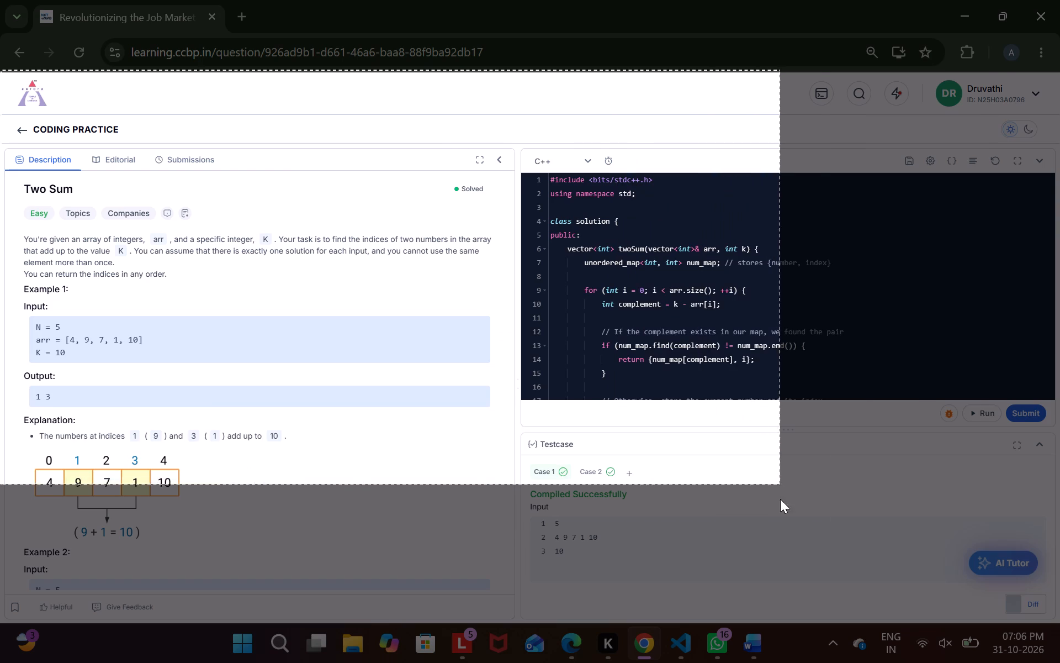
{"action": "left_click_drag", "start_coordinate": [780, 499], "coordinate": [1058, 629]}
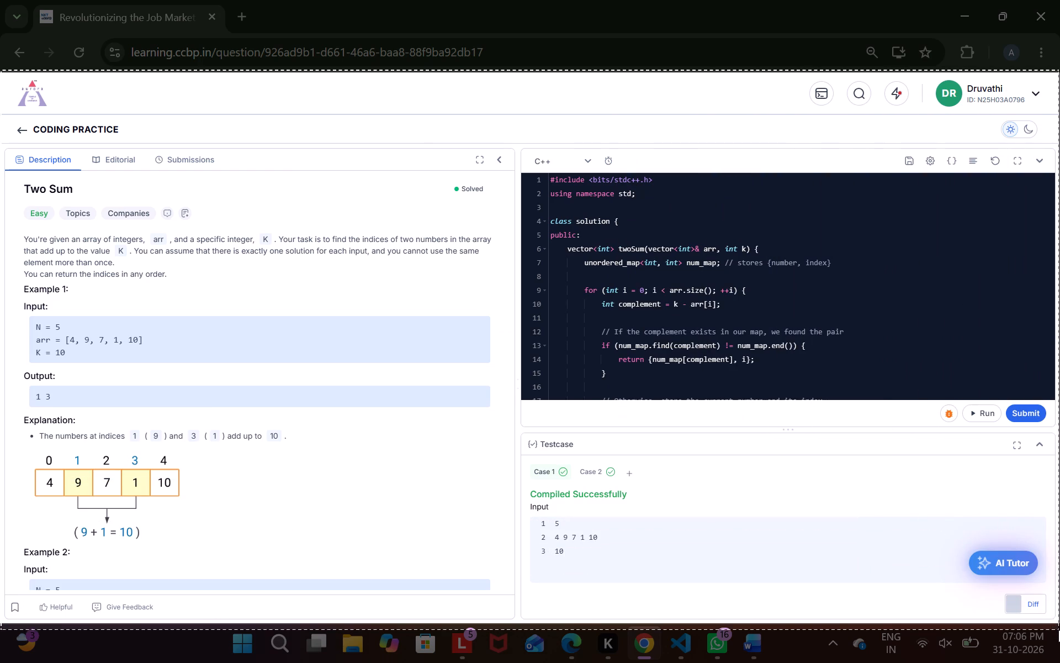
{"action": "left_click_drag", "start_coordinate": [1058, 629], "coordinate": [1057, 624]}
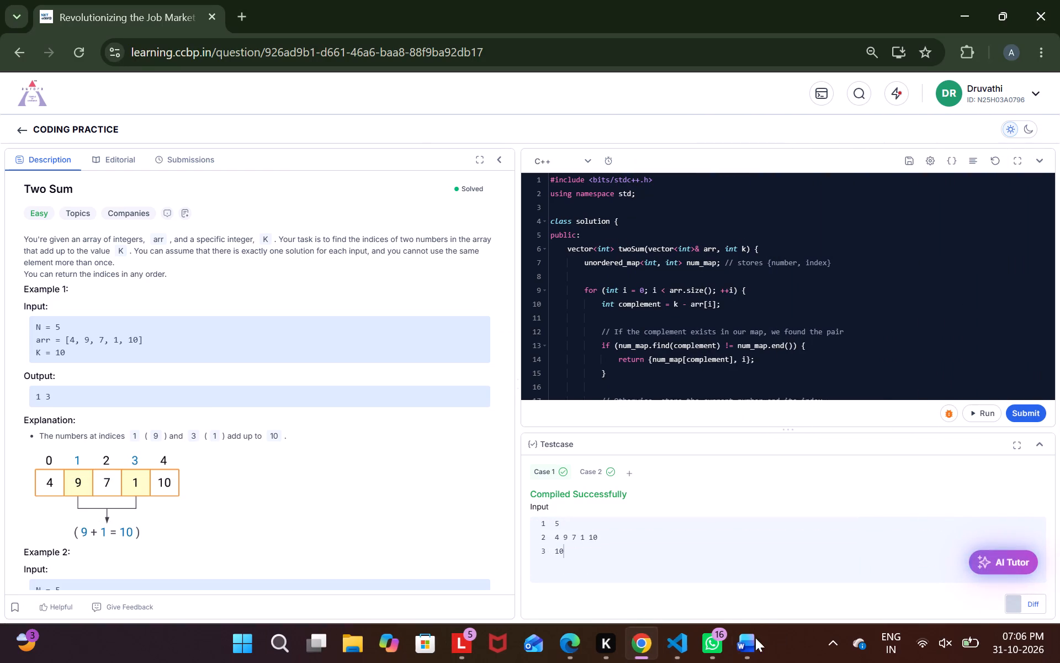
Switch to Word and paste the Two Sum screenshot after the Max Pair Sum in Subarrays one, on a new page.
{"action": "left_click", "coordinate": [752, 572]}
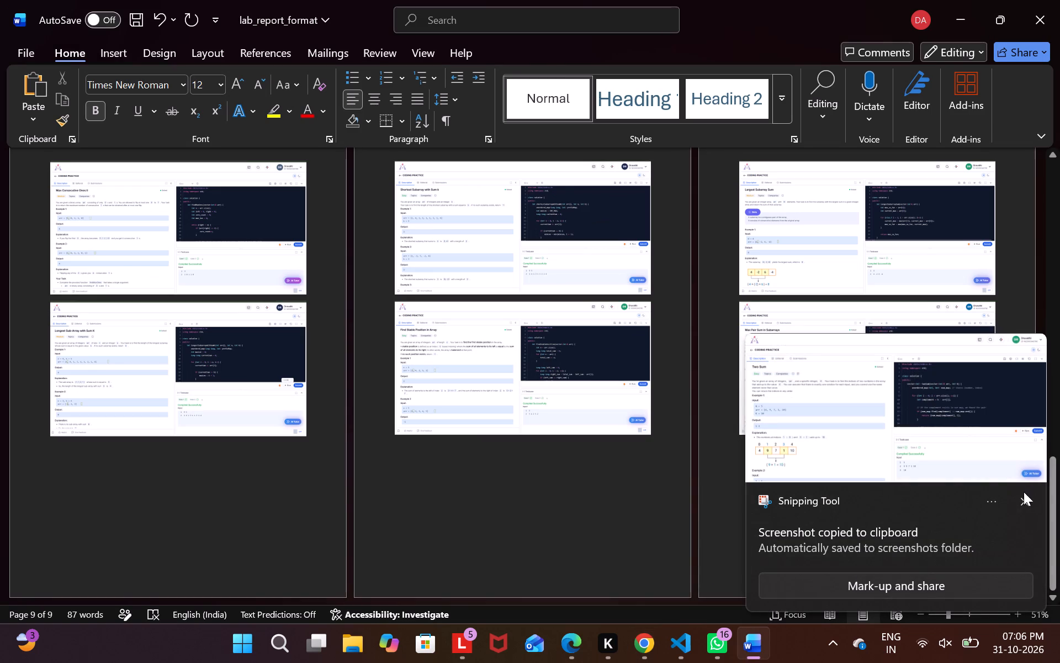
{"action": "left_click", "coordinate": [1015, 513]}
{"action": "key", "text": "ctrl+v"}
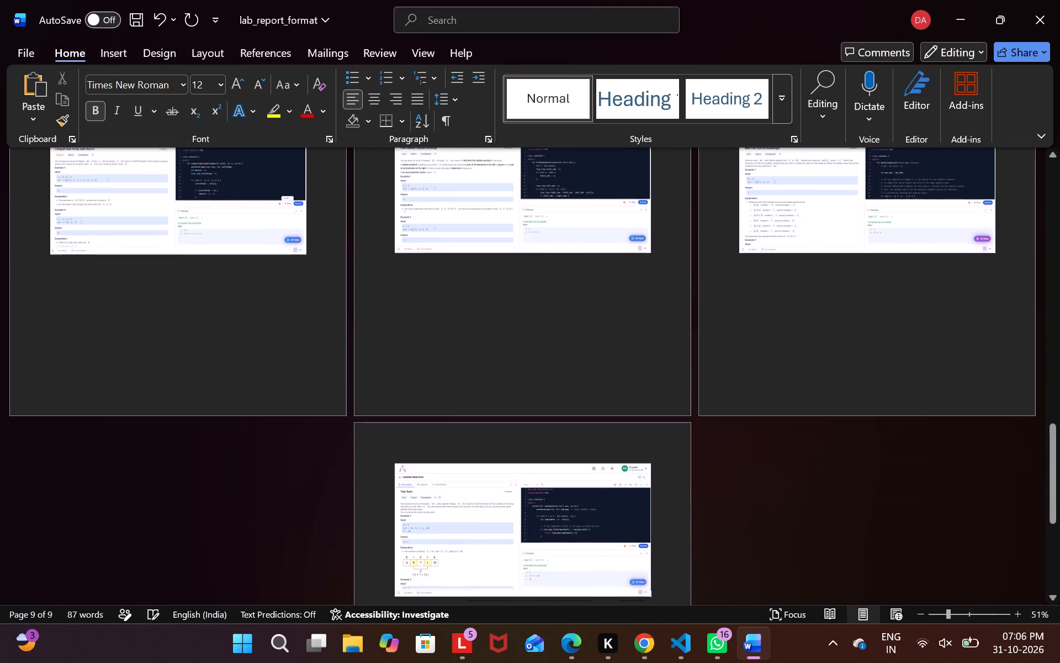
{"action": "scroll", "coordinate": [649, 457], "scroll_direction": "down", "scroll_amount": 3}
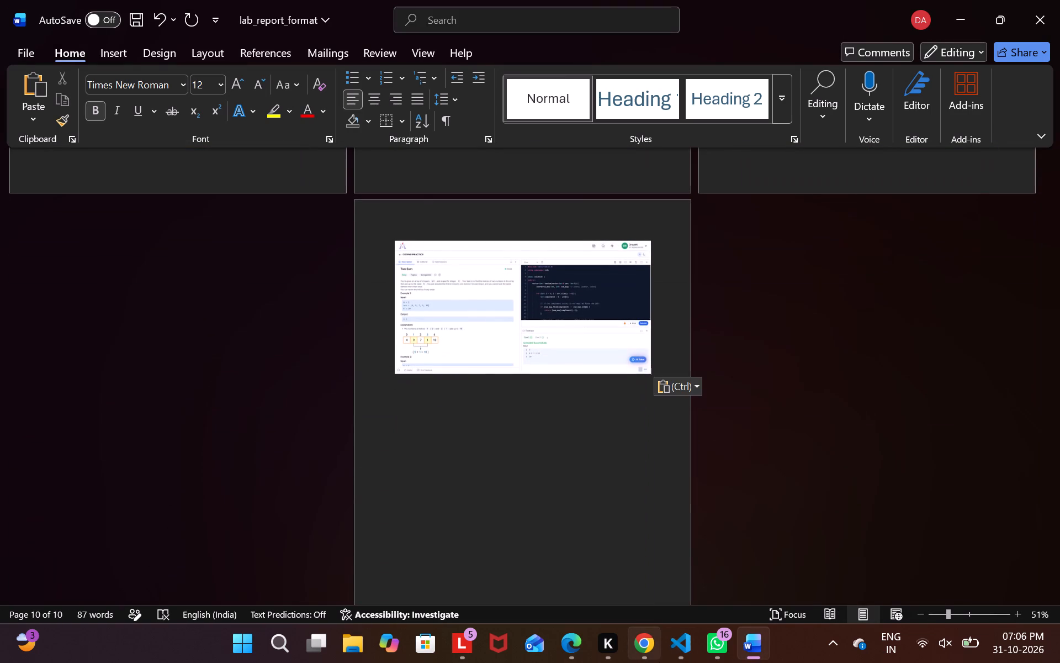
Back in Chrome, run the Four Sum solution from the same practice set and capture a screenshot of the whole page area.
{"action": "left_click", "coordinate": [653, 617]}
{"action": "left_click", "coordinate": [630, 576]}
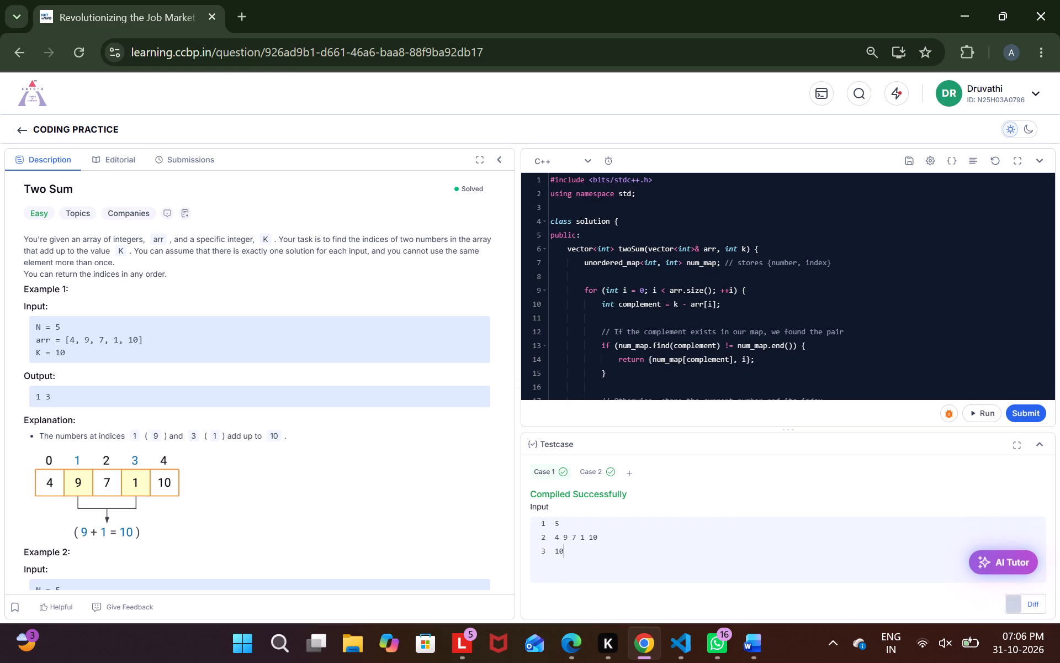
{"action": "left_click", "coordinate": [20, 128]}
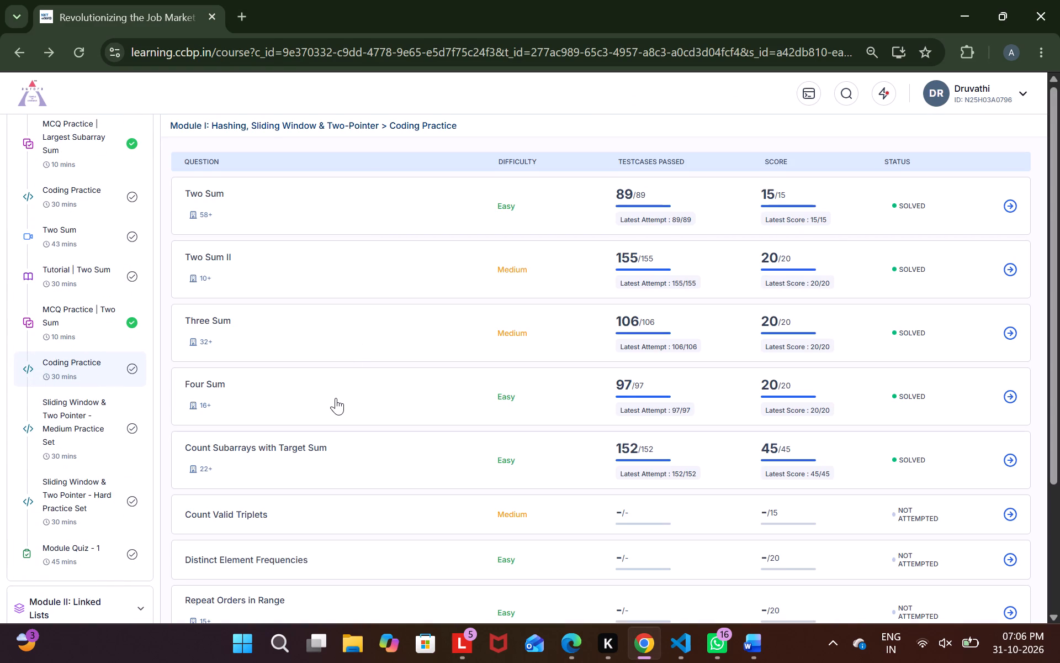
{"action": "left_click", "coordinate": [336, 398]}
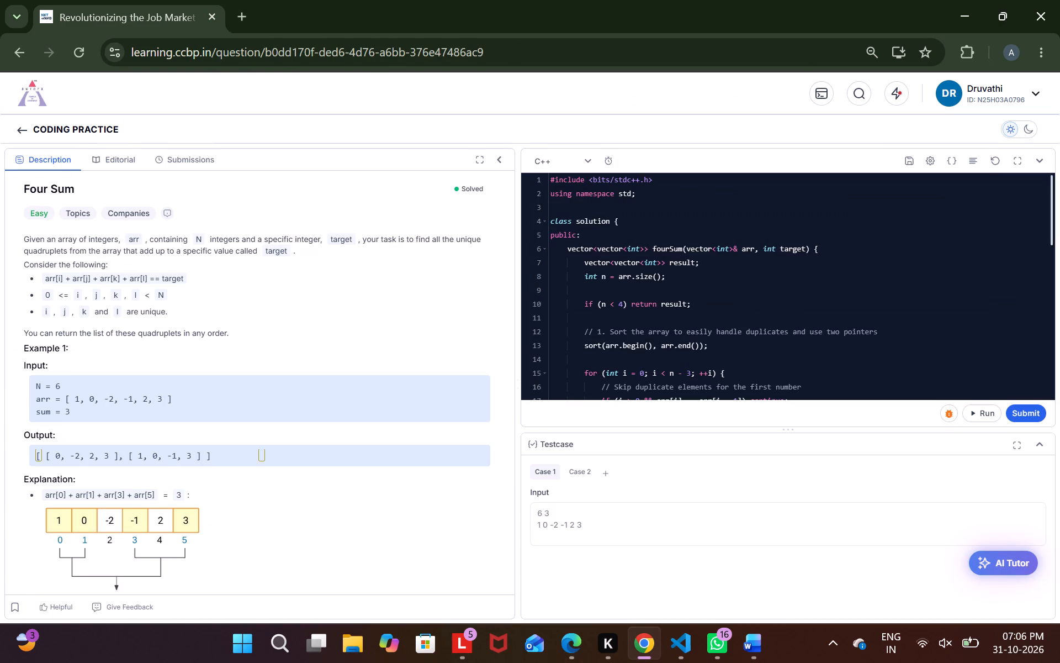
{"action": "left_click", "coordinate": [975, 407]}
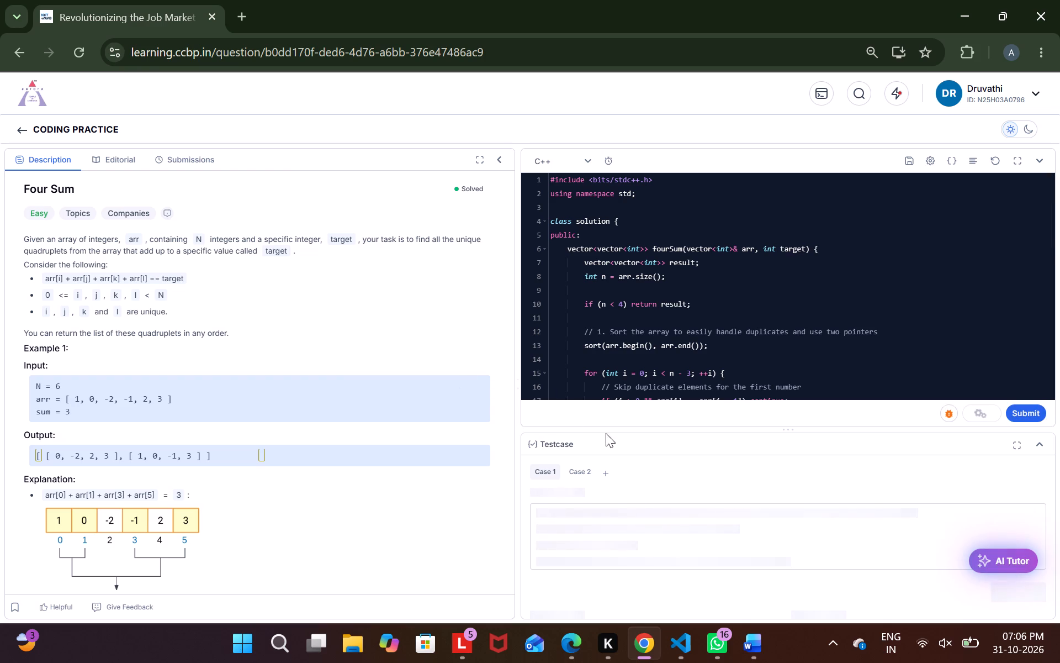
{"action": "left_click_drag", "start_coordinate": [666, 429], "coordinate": [669, 417]}
{"action": "key", "text": "shift+super+s"}
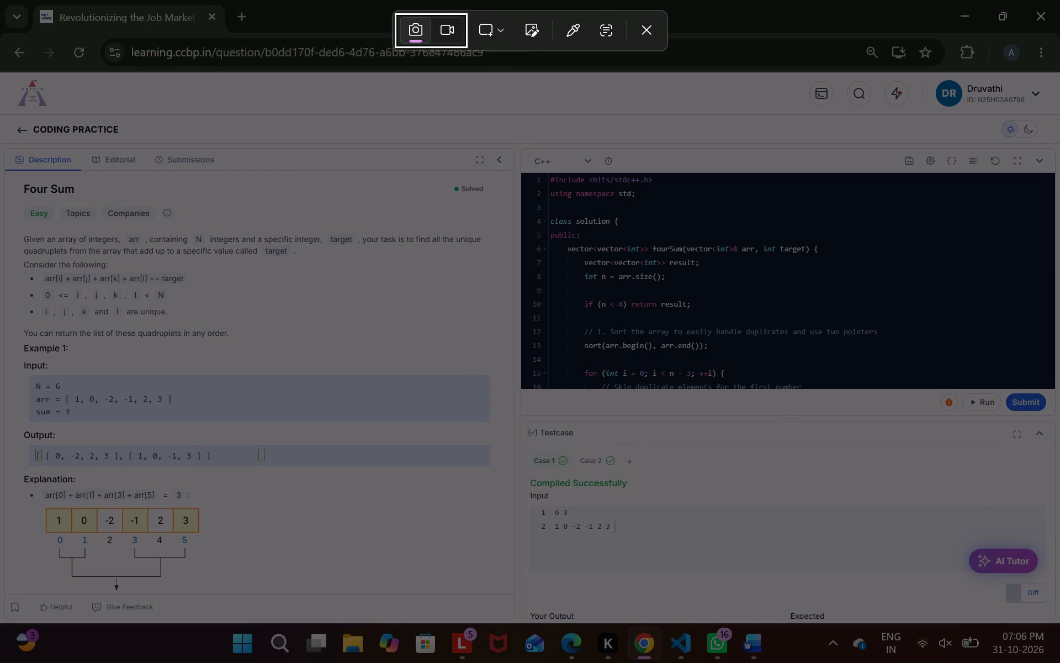
{"action": "left_click_drag", "start_coordinate": [0, 70], "coordinate": [1054, 572]}
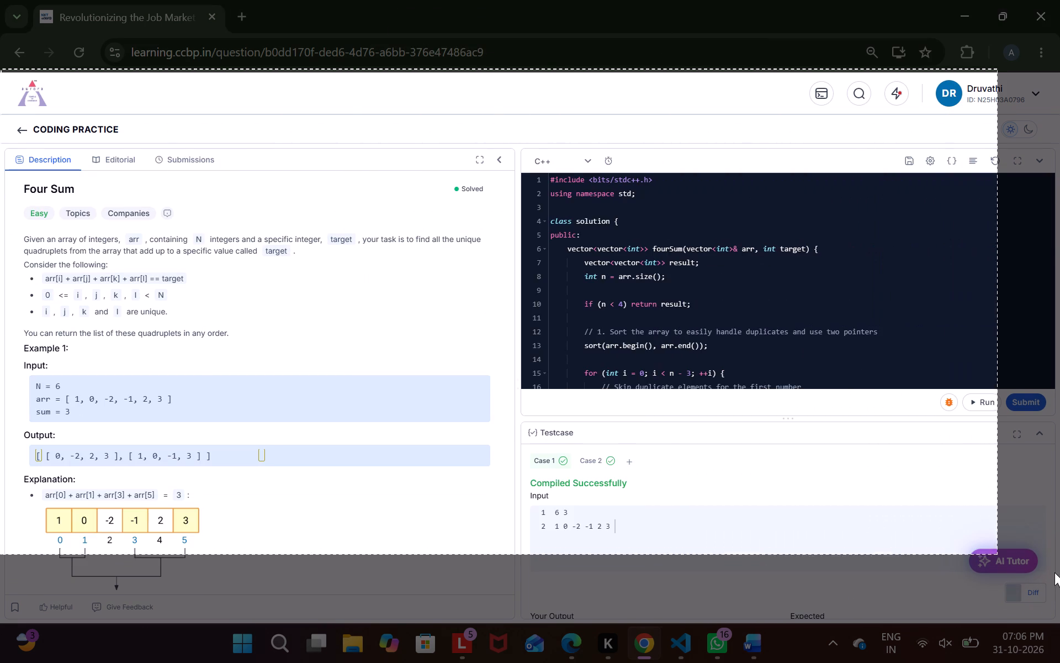
{"action": "left_click_drag", "start_coordinate": [1054, 572], "coordinate": [1059, 619]}
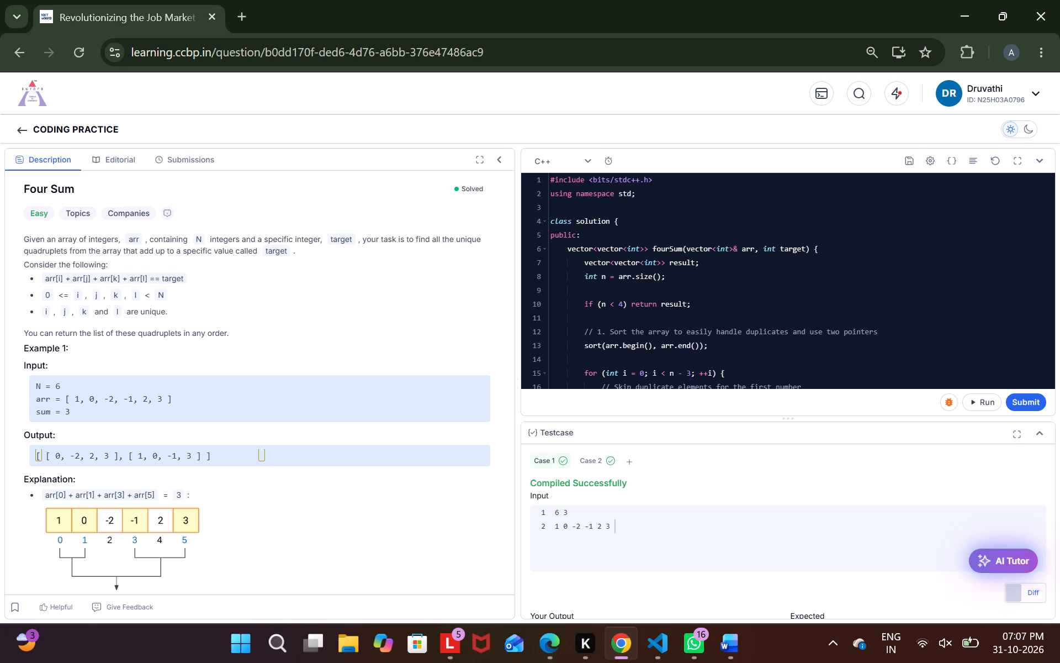
Paste the Four Sum screenshot into Word on a new line below the Two Sum one and dismiss the capture notification.
{"action": "left_click", "coordinate": [761, 556]}
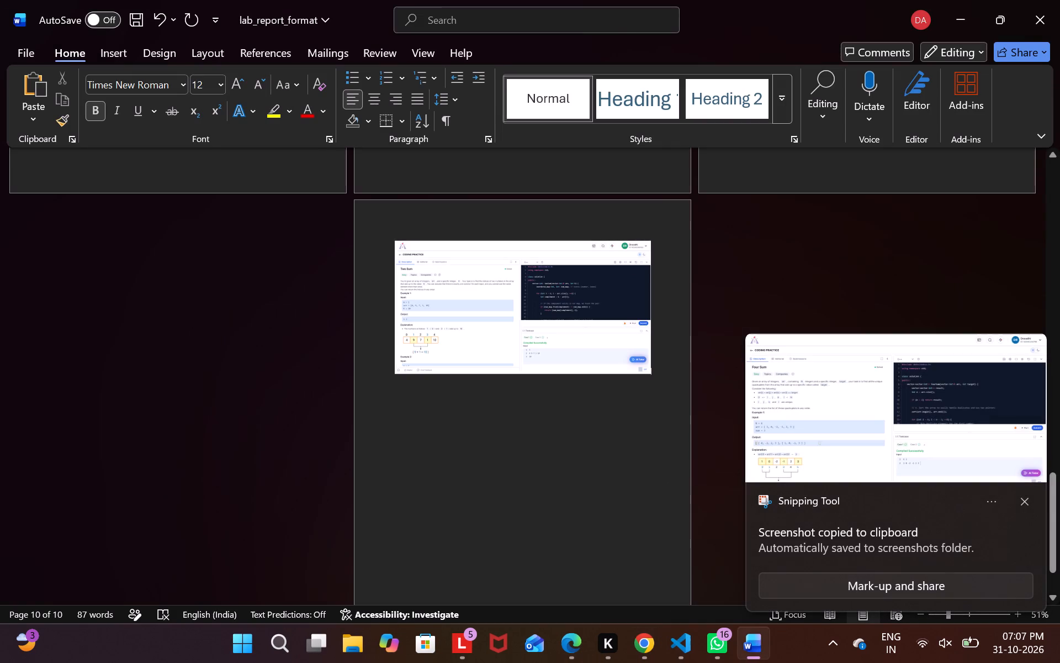
{"action": "left_click", "coordinate": [547, 462]}
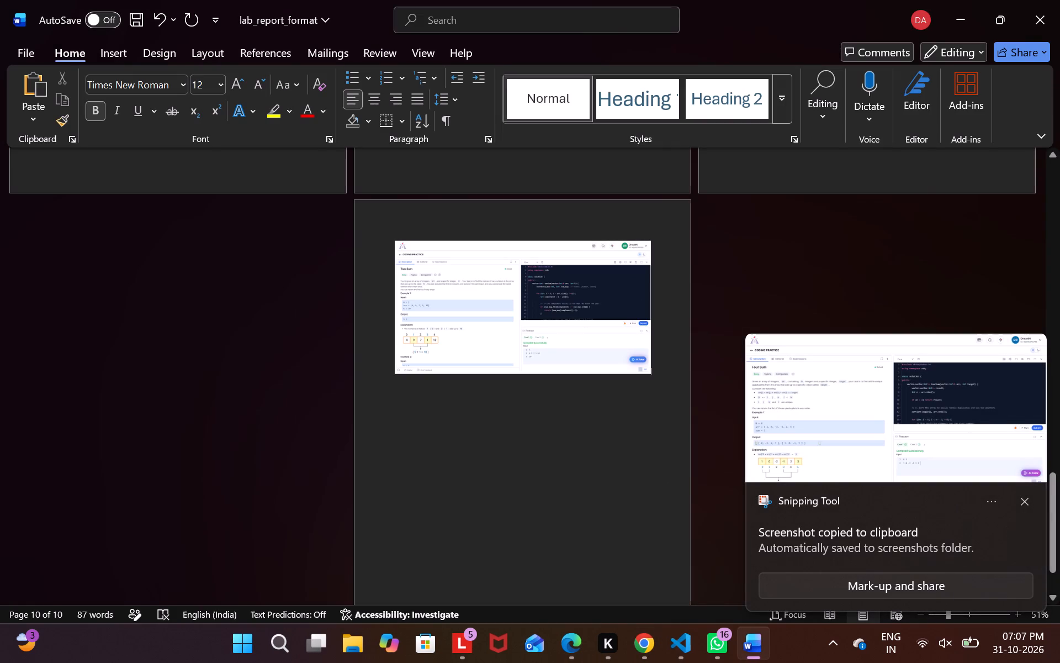
{"action": "left_click", "coordinate": [664, 375]}
{"action": "key", "text": "Return"}
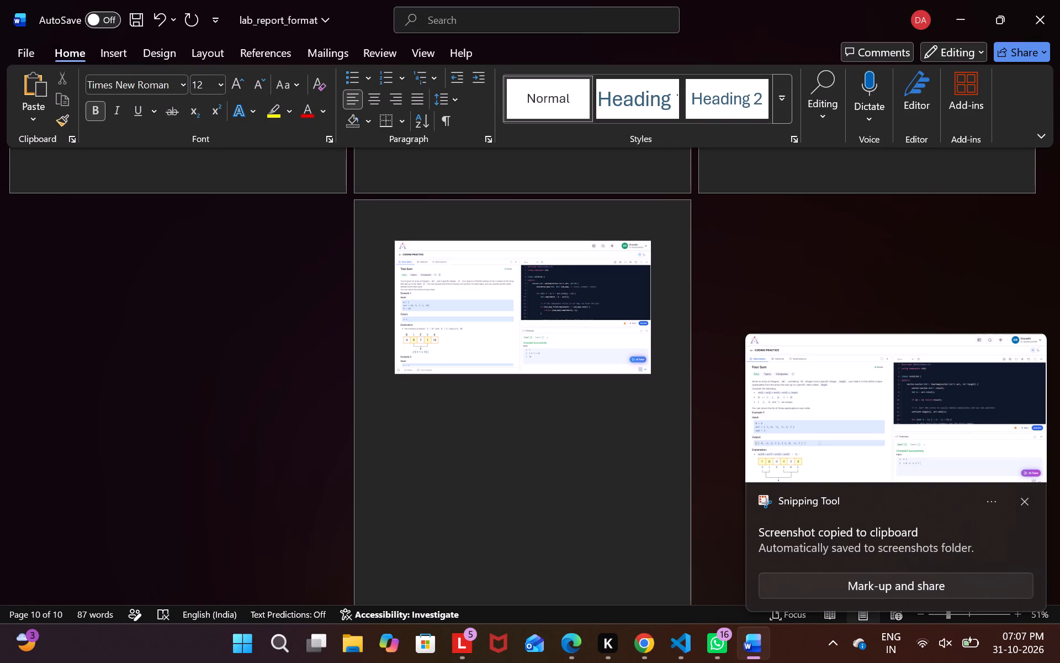
{"action": "key", "text": "ctrl+v"}
{"action": "left_click", "coordinate": [1026, 500]}
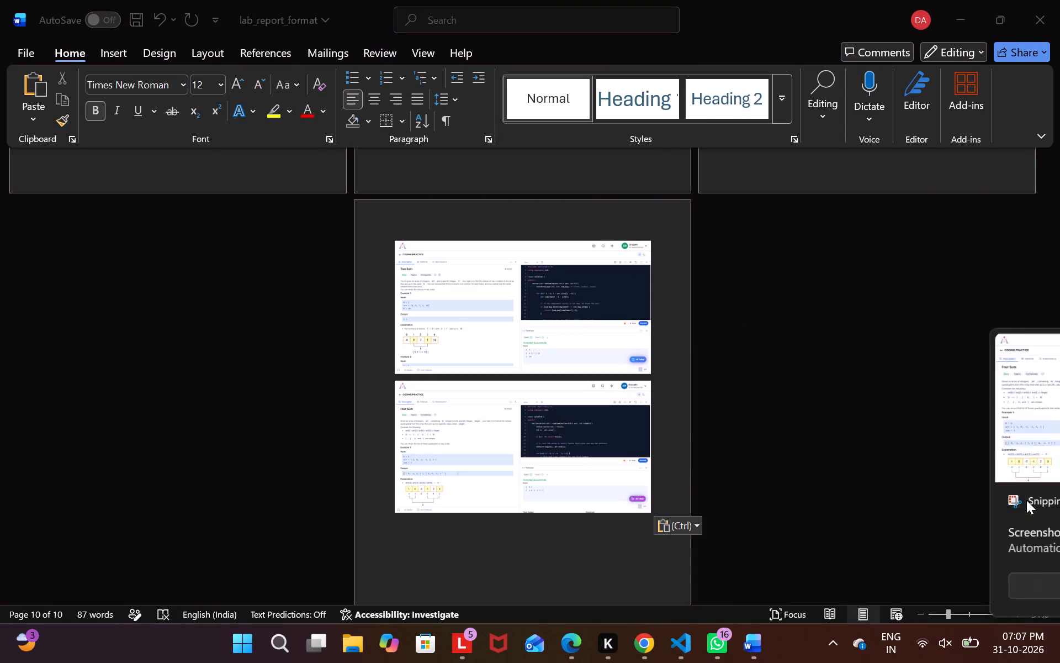
On the certificate page, replace the <Name of the student> placeholder with the student's name in capitals, followed by a space.
{"action": "scroll", "coordinate": [451, 318], "scroll_direction": "up", "scroll_amount": 10}
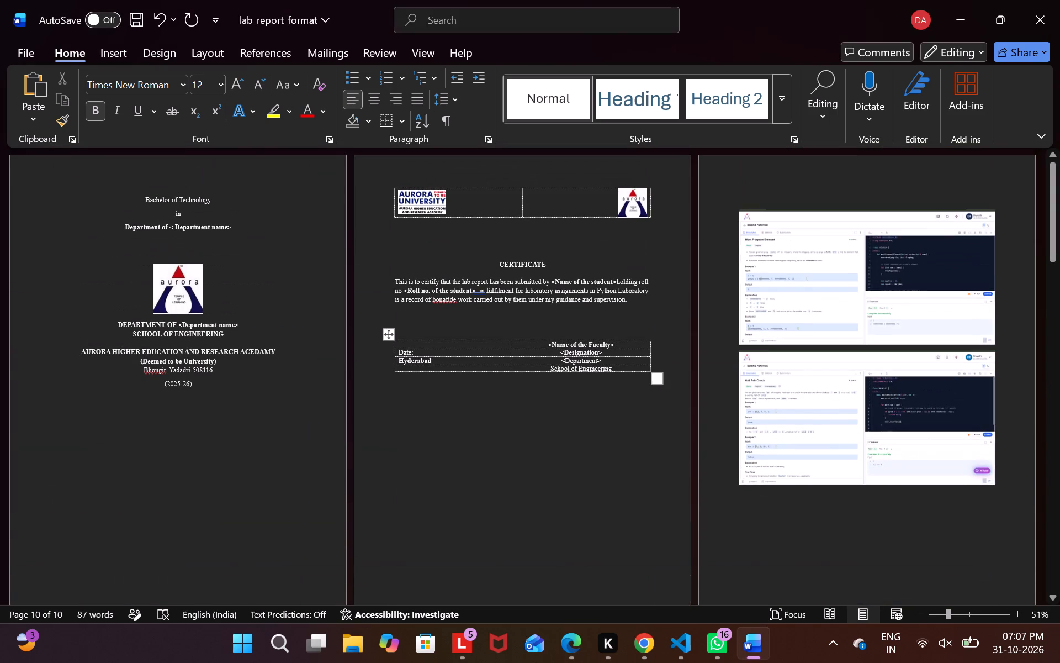
{"action": "left_click", "coordinate": [968, 613]}
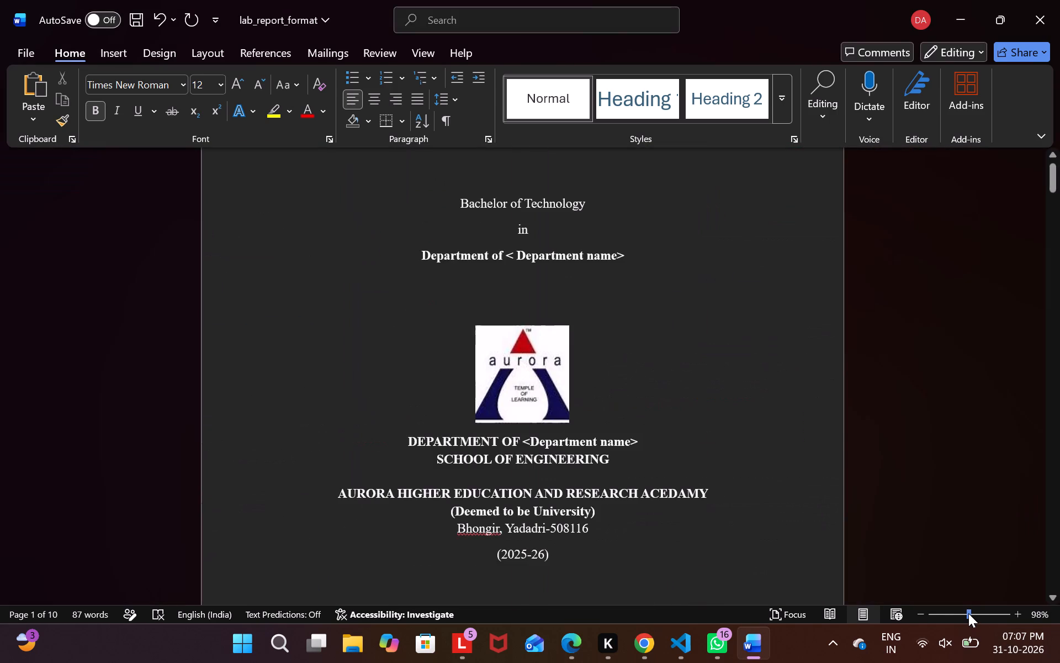
{"action": "scroll", "coordinate": [772, 500], "scroll_direction": "down", "scroll_amount": 4}
{"action": "scroll", "coordinate": [772, 500], "scroll_direction": "up", "scroll_amount": 1}
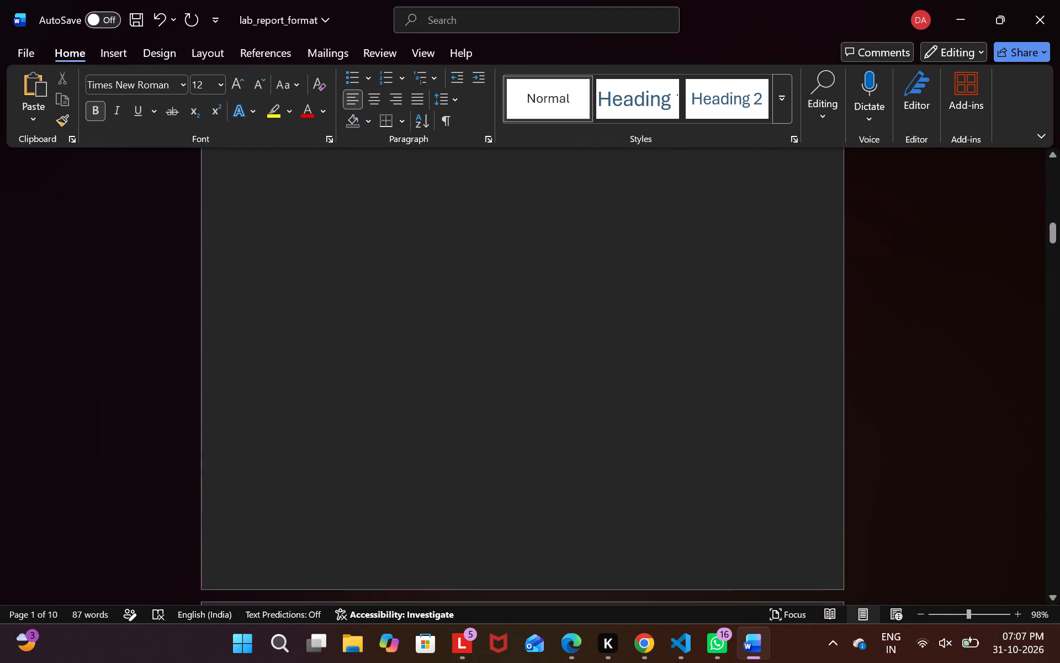
{"action": "scroll", "coordinate": [772, 500], "scroll_direction": "up", "scroll_amount": 1}
{"action": "scroll", "coordinate": [772, 500], "scroll_direction": "down", "scroll_amount": 1}
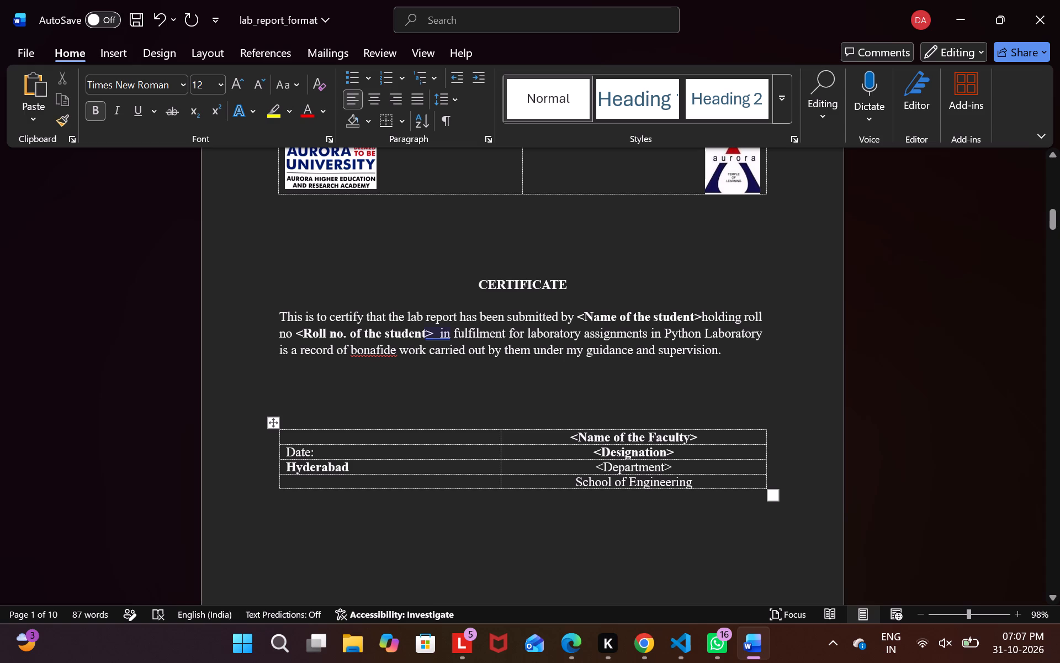
{"action": "left_click", "coordinate": [701, 317]}
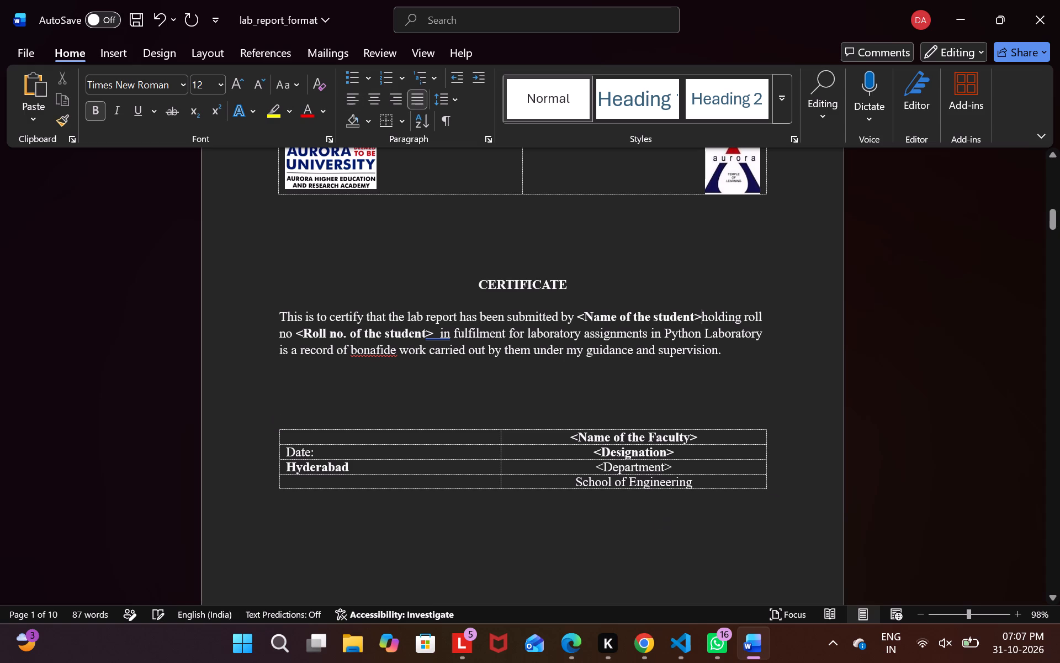
{"action": "key", "text": "BackSpace"}
{"action": "key", "text": "BackSpace"}
{"action": "key", "text": "BackSpace"}
{"action": "key", "text": "BackSpace"}
{"action": "key", "text": "BackSpace"}
{"action": "key", "text": "BackSpace"}
{"action": "key", "text": "BackSpace"}
{"action": "key", "text": "BackSpace"}
{"action": "key", "text": "BackSpace"}
{"action": "key", "text": "BackSpace"}
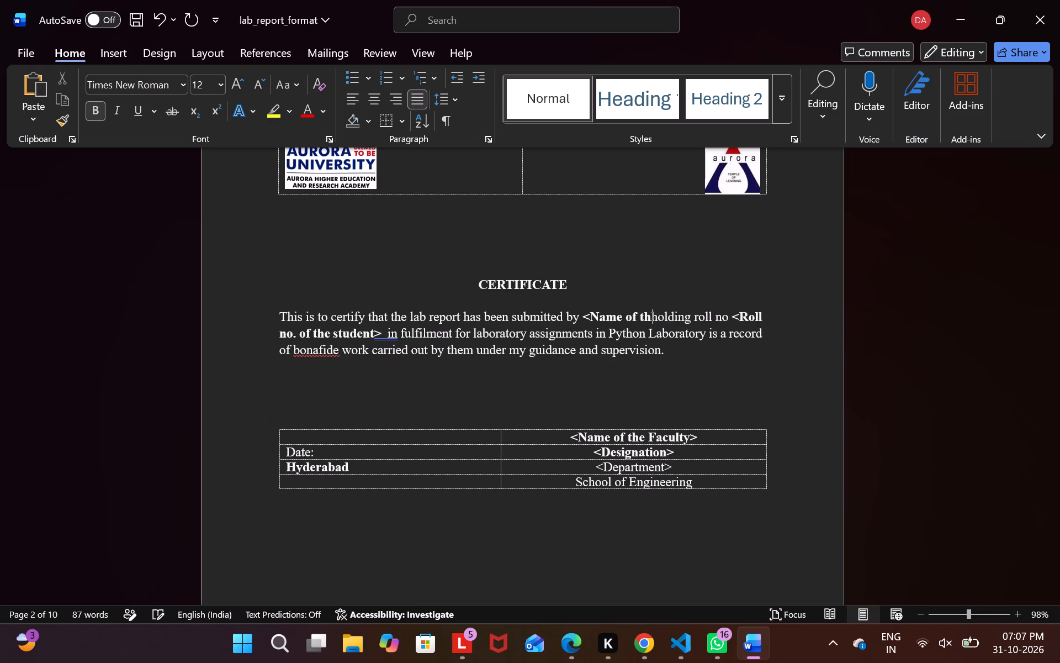
{"action": "key", "text": "BackSpace"}
{"action": "key", "text": "BackSpace"}
{"action": "key", "text": "BackSpace"}
{"action": "key", "text": "BackSpace"}
{"action": "key", "text": "BackSpace"}
{"action": "key", "text": "BackSpace"}
{"action": "key", "text": "BackSpace"}
{"action": "key", "text": "BackSpace"}
{"action": "key", "text": "BackSpace"}
{"action": "key", "text": "BackSpace"}
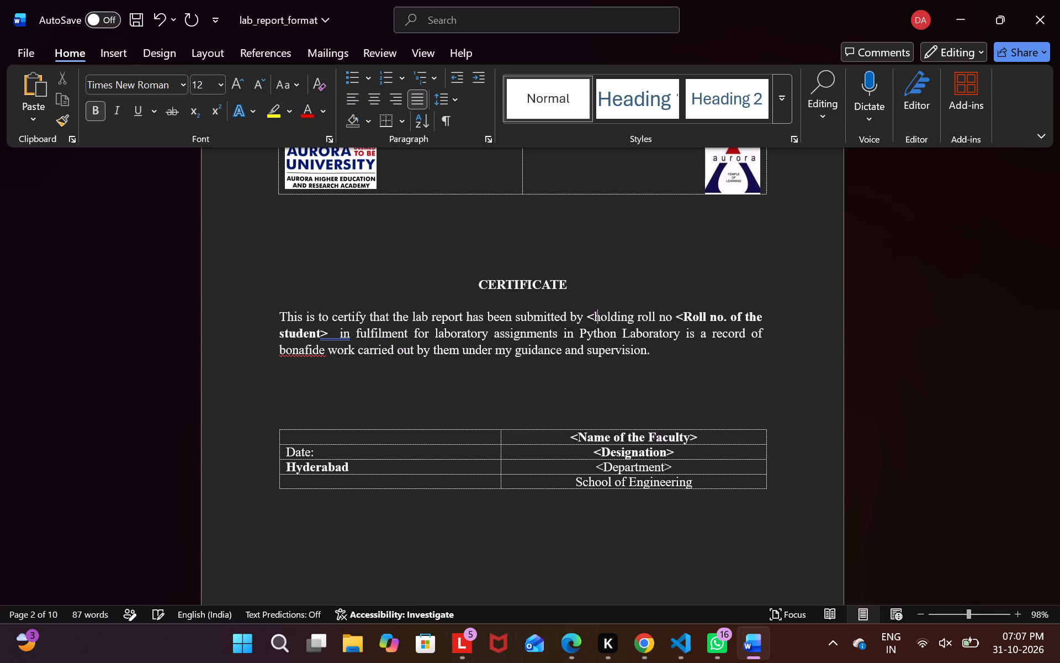
{"action": "key", "text": "BackSpace"}
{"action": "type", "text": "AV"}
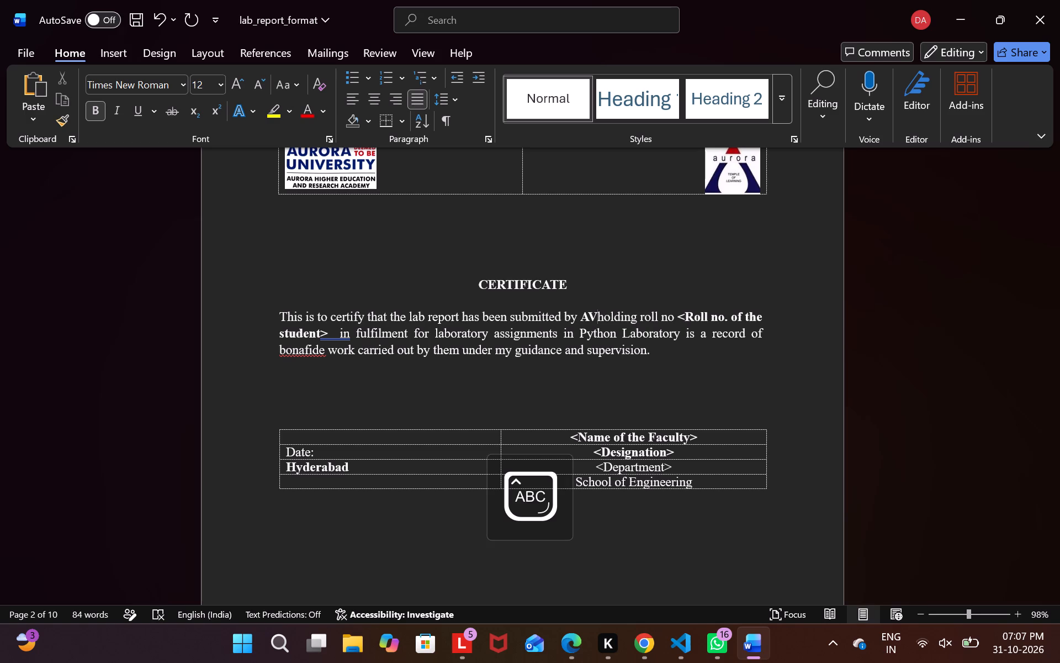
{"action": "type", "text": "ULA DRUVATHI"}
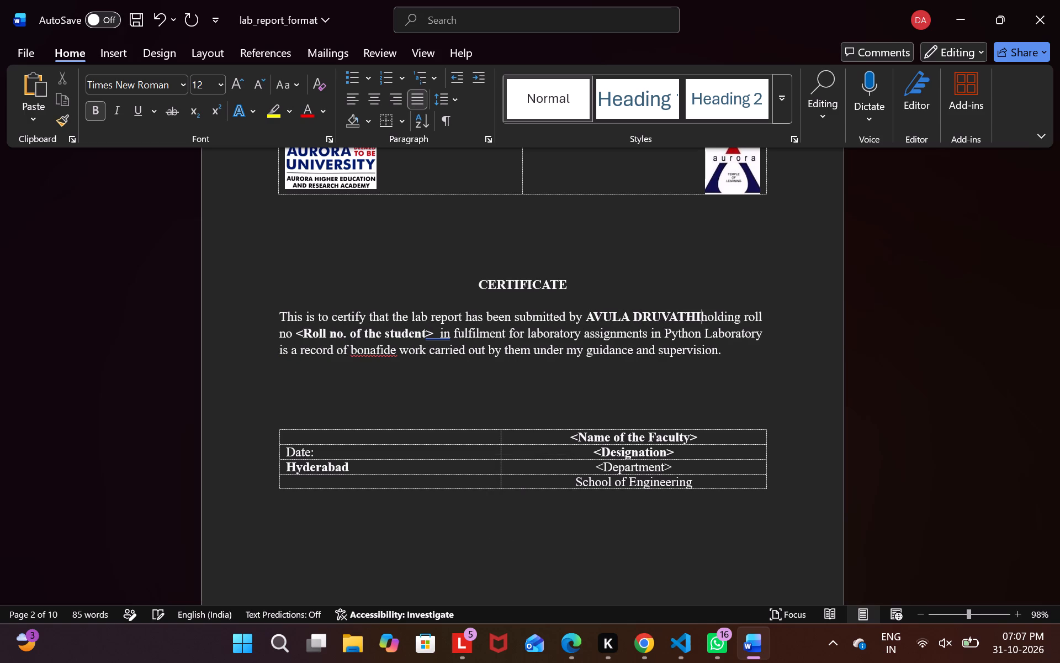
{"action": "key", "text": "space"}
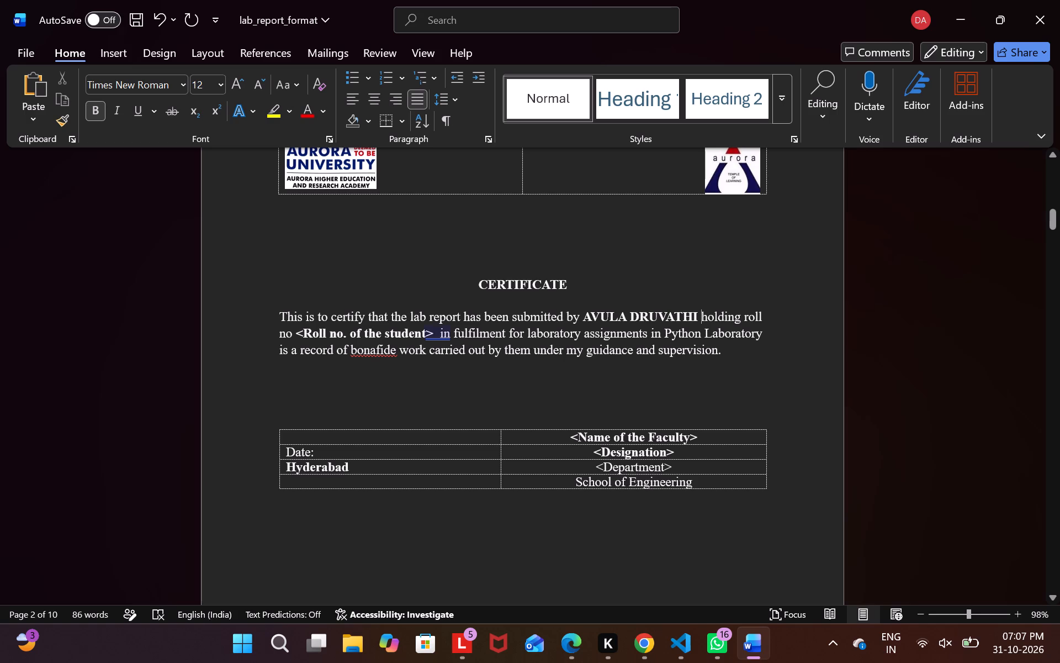
Replace the <Roll no. of the student> placeholder in the certificate paragraph with the student's roll number.
{"action": "left_click", "coordinate": [434, 331]}
{"action": "key", "text": "BackSpace"}
{"action": "key", "text": "BackSpace"}
{"action": "key", "text": "BackSpace"}
{"action": "key", "text": "BackSpace"}
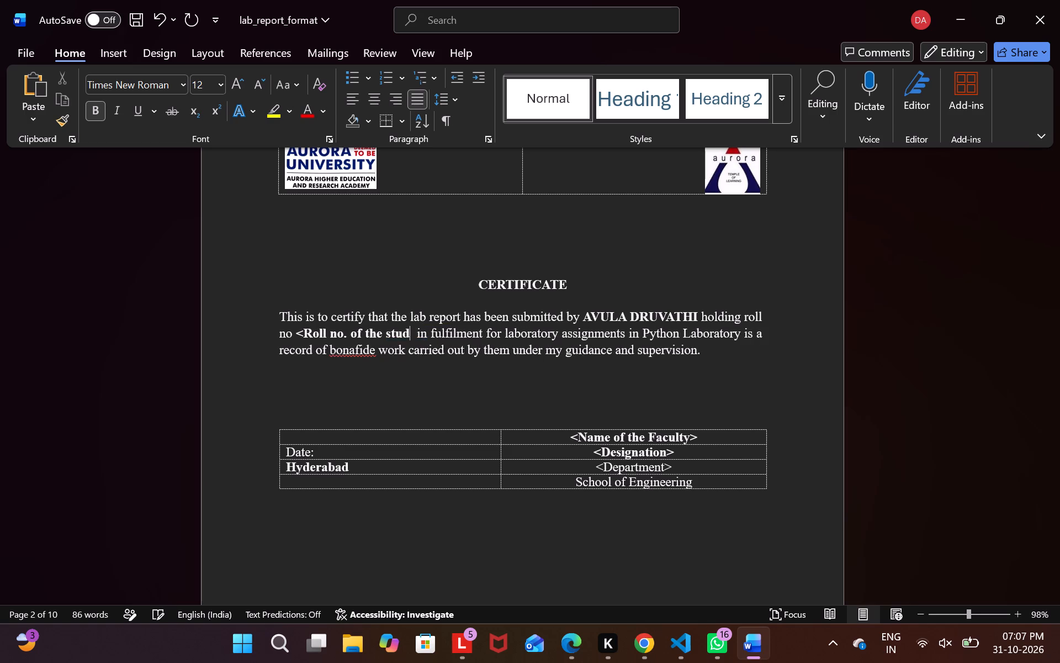
{"action": "key", "text": "BackSpace"}
{"action": "key", "text": "BackSpace"}
{"action": "key", "text": "BackSpace"}
{"action": "key", "text": "BackSpace"}
{"action": "key", "text": "BackSpace"}
{"action": "key", "text": "BackSpace"}
{"action": "key", "text": "BackSpace"}
{"action": "key", "text": "BackSpace"}
{"action": "key", "text": "BackSpace"}
{"action": "key", "text": "BackSpace"}
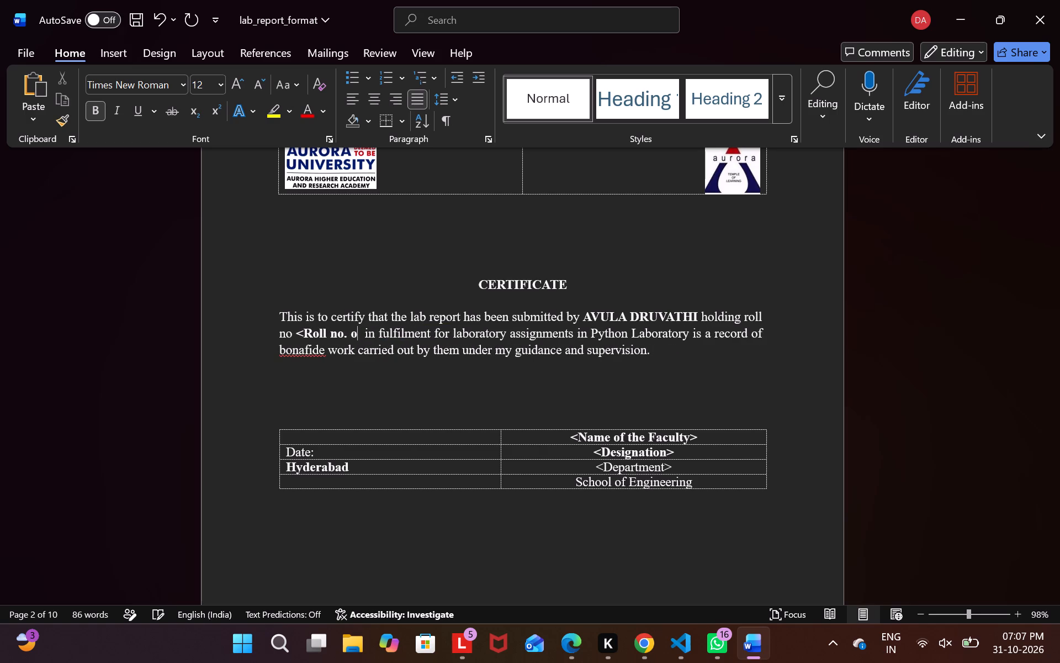
{"action": "key", "text": "BackSpace"}
{"action": "key", "text": "BackSpace"}
{"action": "key", "text": "BackSpace"}
{"action": "key", "text": "BackSpace"}
{"action": "key", "text": "BackSpace"}
{"action": "key", "text": "BackSpace"}
{"action": "key", "text": "BackSpace"}
{"action": "key", "text": "BackSpace"}
{"action": "key", "text": "BackSpace"}
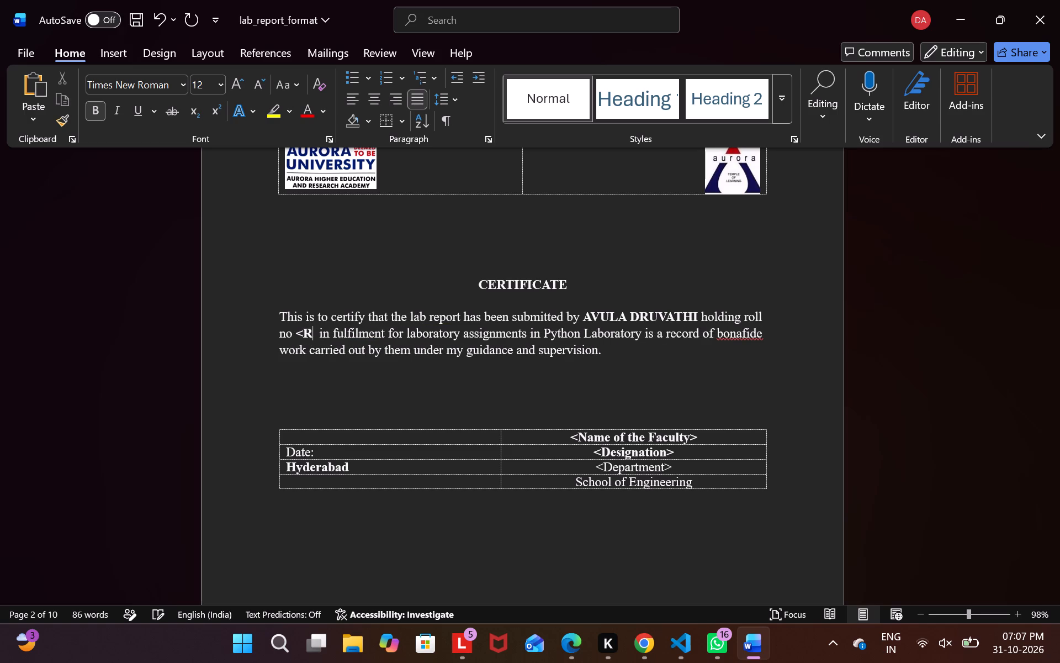
{"action": "key", "text": "BackSpace"}
{"action": "key", "text": "BackSpace"}
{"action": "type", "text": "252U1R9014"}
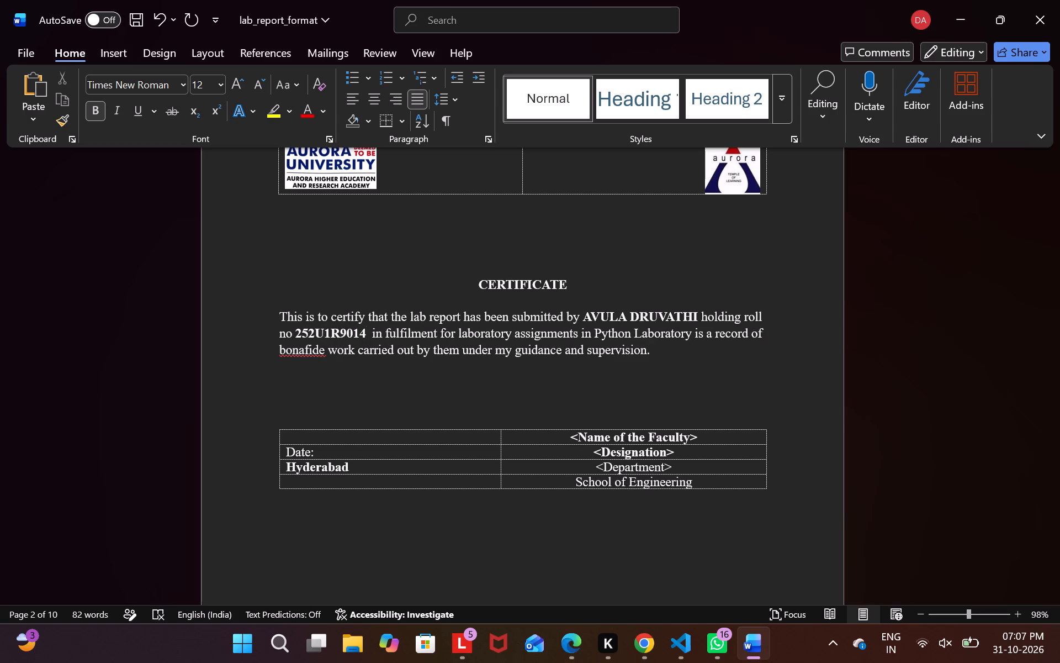
Fill in the certificate table's Date cell with 31/10/2026.
{"action": "scroll", "coordinate": [520, 444], "scroll_direction": "down", "scroll_amount": 1}
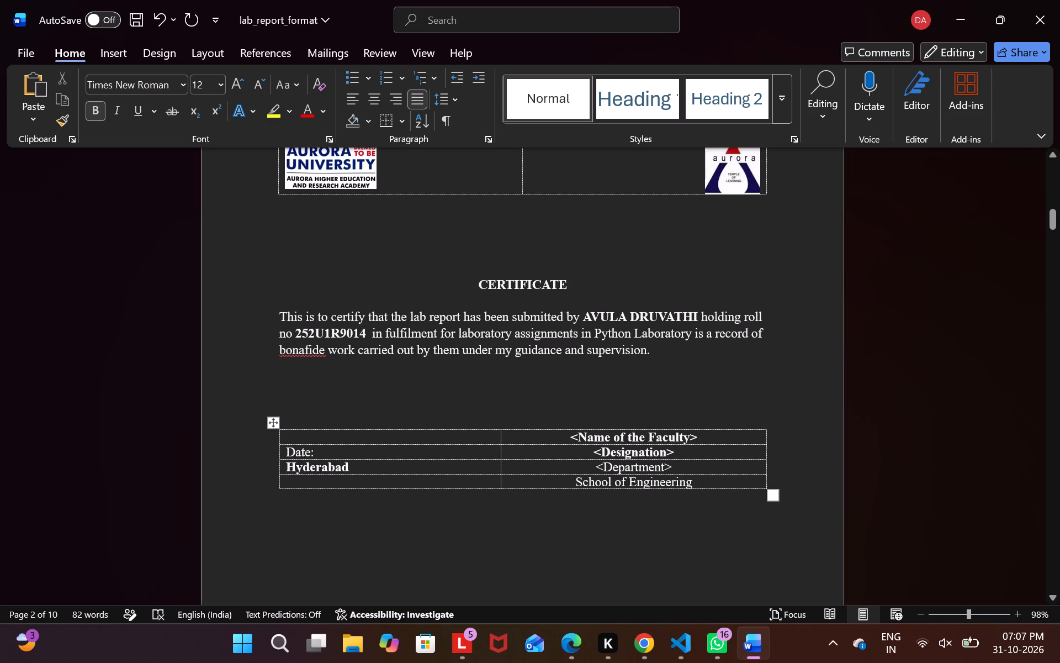
{"action": "scroll", "coordinate": [520, 444], "scroll_direction": "down", "scroll_amount": 1}
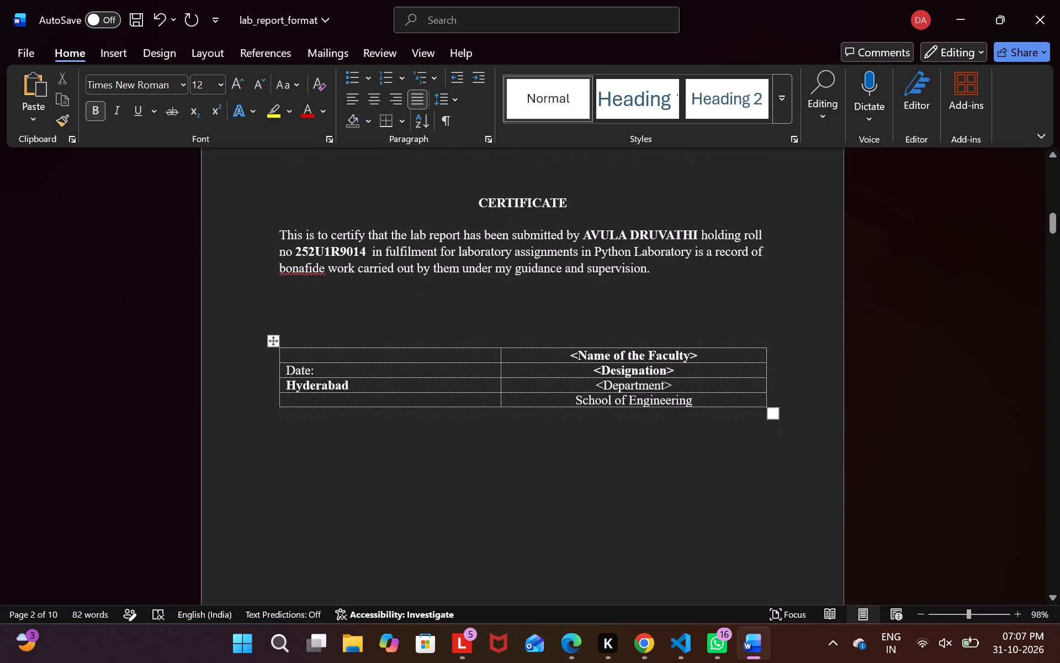
{"action": "left_click", "coordinate": [349, 373]}
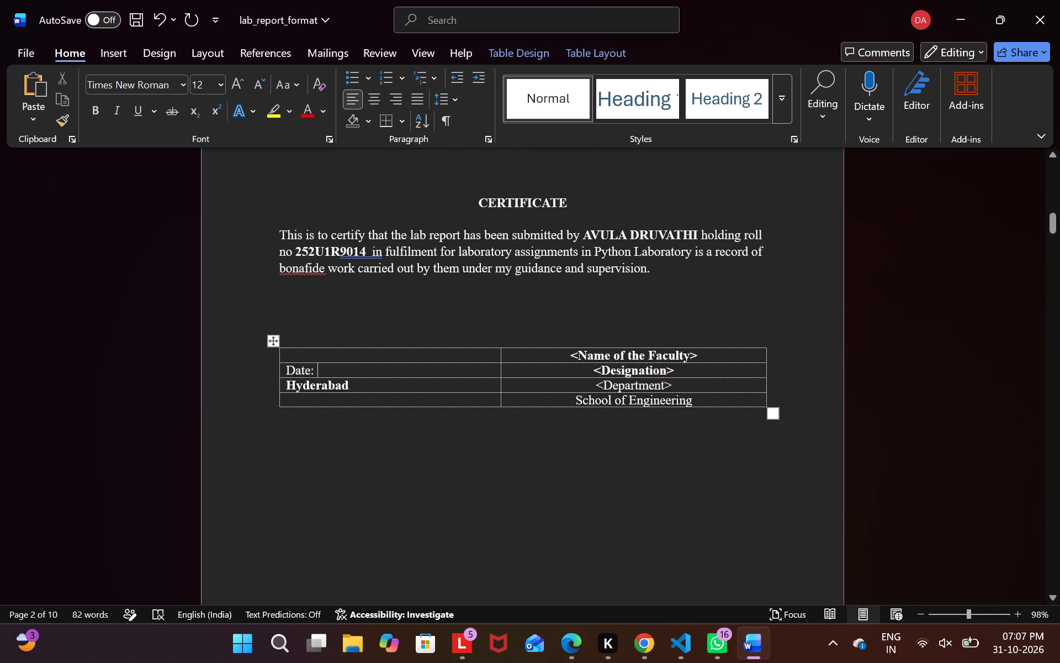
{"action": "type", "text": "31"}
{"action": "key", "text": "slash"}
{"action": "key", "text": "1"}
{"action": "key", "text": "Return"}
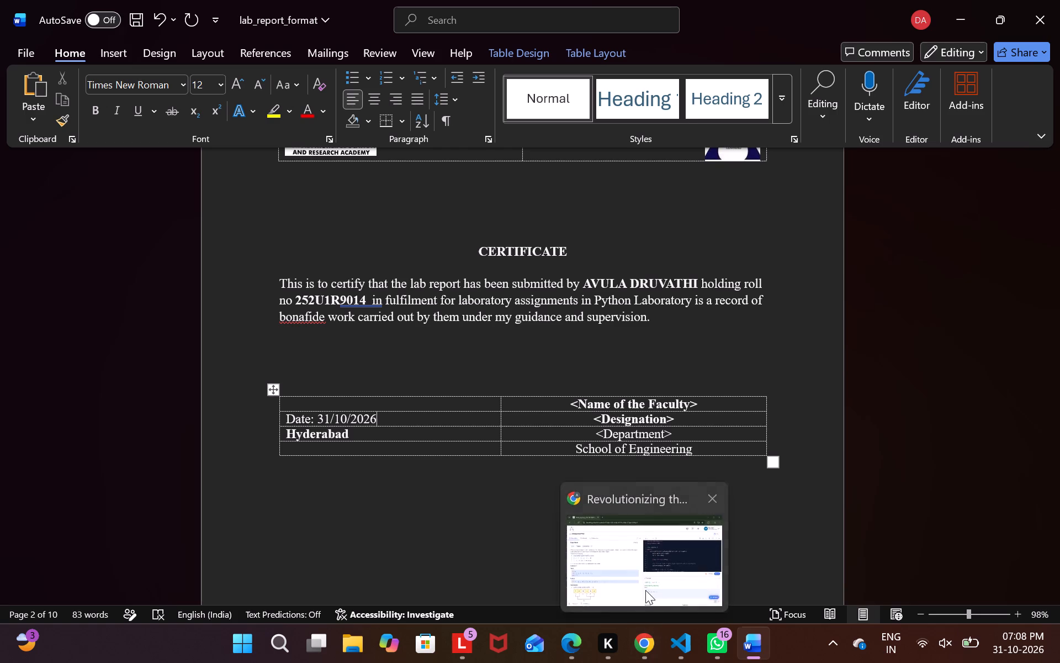
In Chrome, open a new tab and search Google for "aurora deemed university bhongir".
{"action": "left_click", "coordinate": [645, 590]}
{"action": "left_click", "coordinate": [246, 18]}
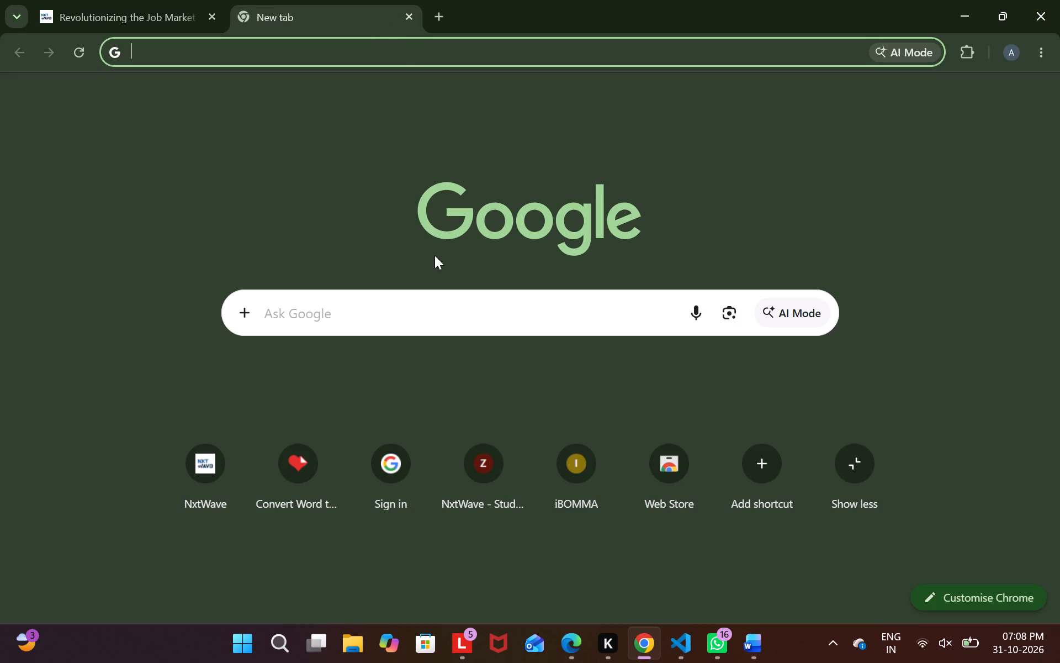
{"action": "left_click", "coordinate": [422, 309]}
{"action": "left_click", "coordinate": [325, 416]}
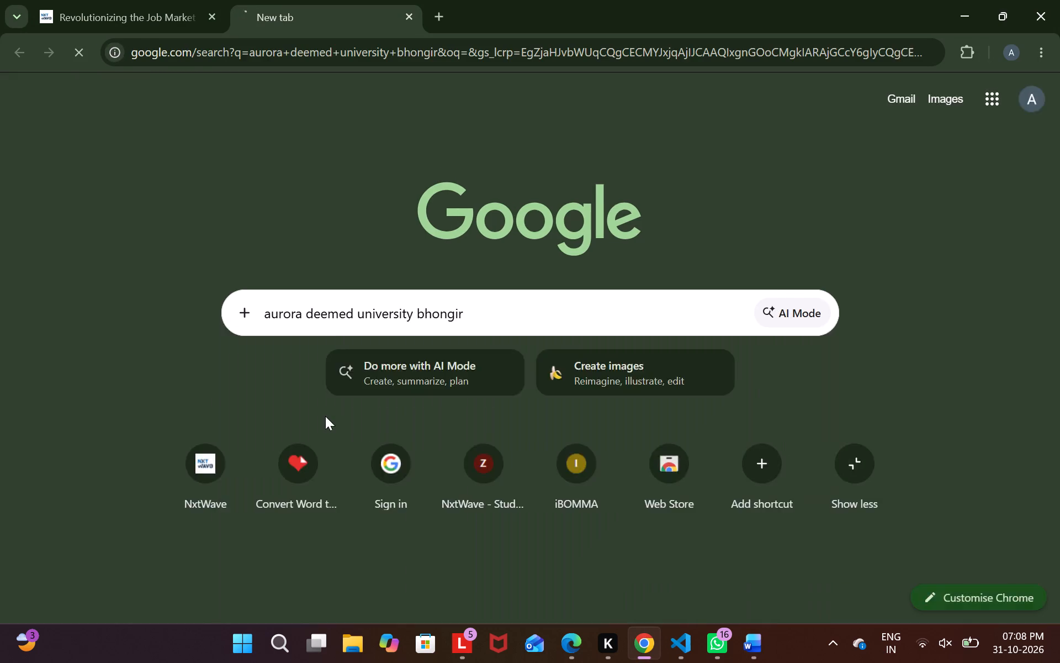
Sign in to Aurora University's student portal through Login Admissions and open the Assessments page to look up the course faculty.
{"action": "left_click", "coordinate": [104, 344]}
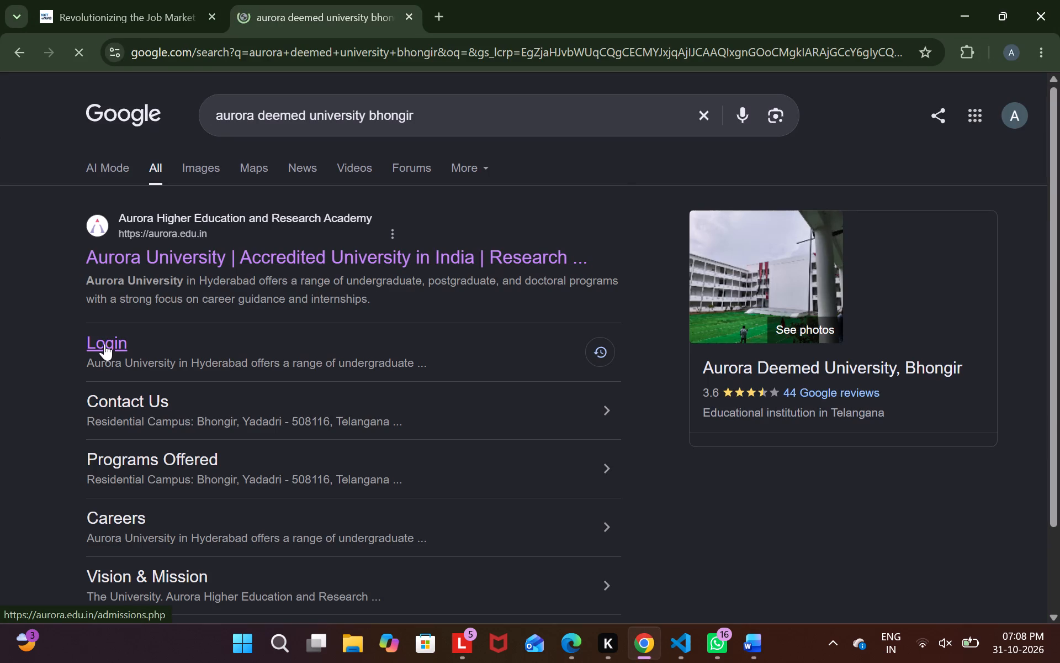
{"action": "left_click", "coordinate": [301, 301]}
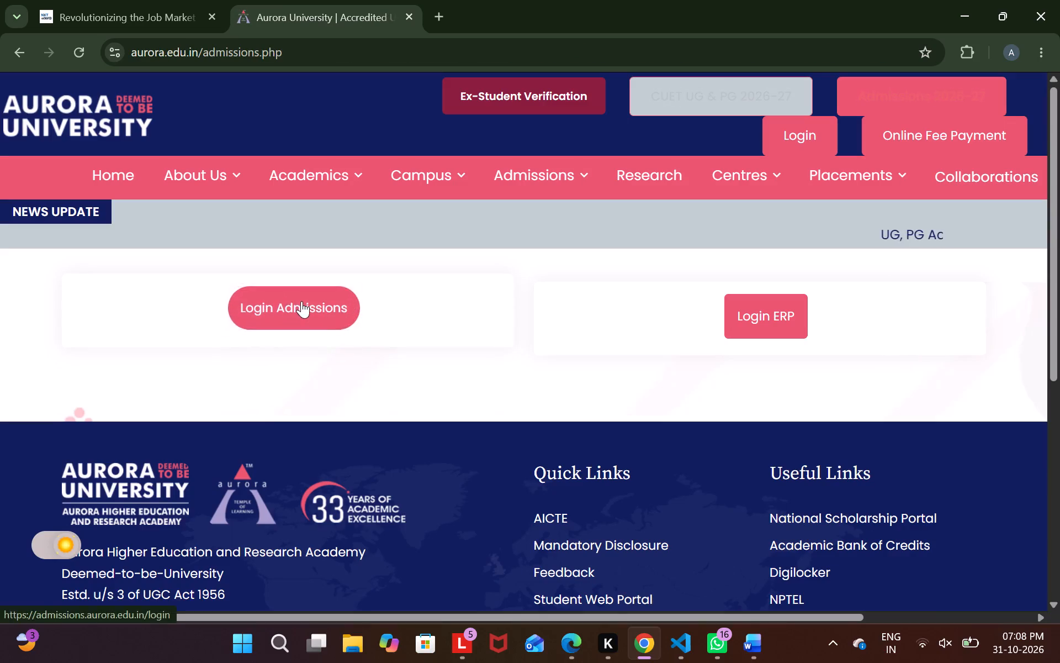
{"action": "left_click", "coordinate": [777, 494]}
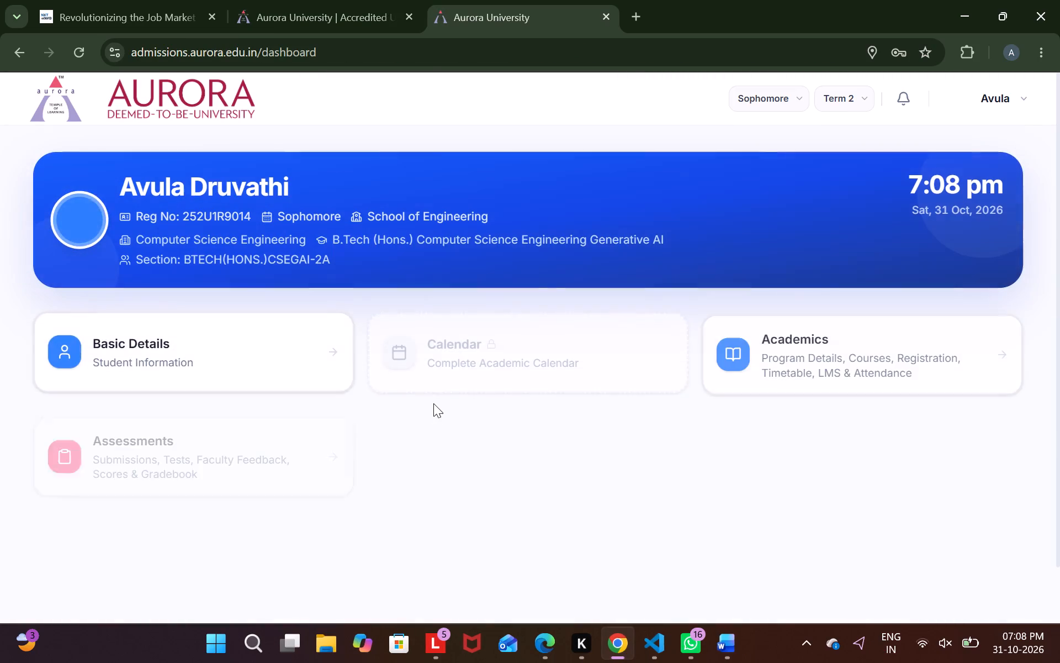
{"action": "left_click", "coordinate": [141, 420]}
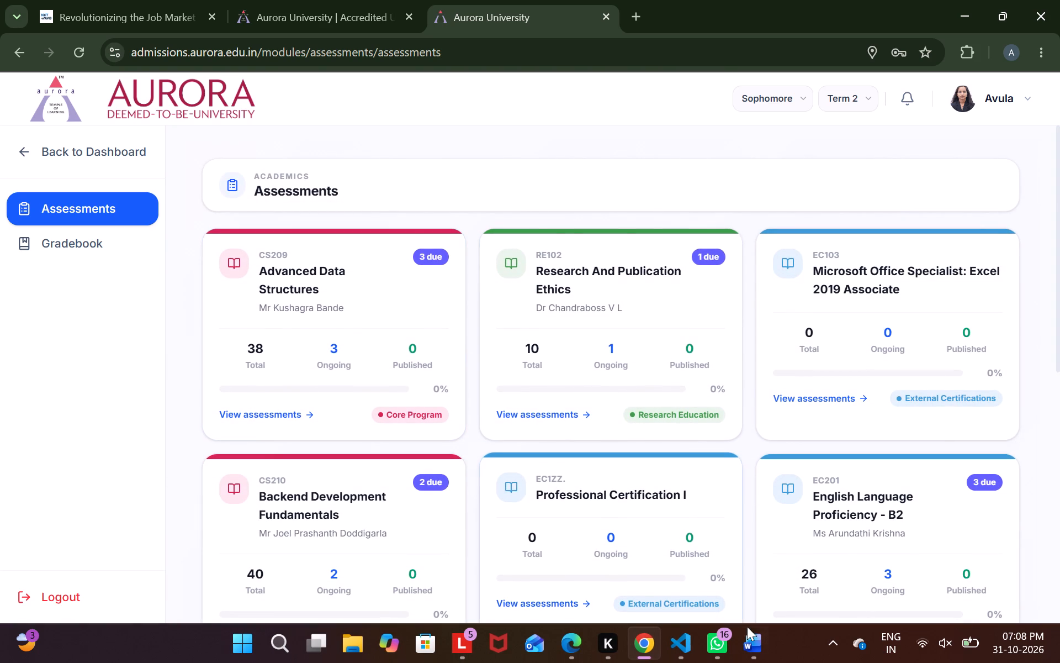
In Word, replace the certificate table's <Name of the Faculty> placeholder with leading spaces and the Advanced Data Structures instructor's name, prefixed Mr.
{"action": "left_click", "coordinate": [751, 604]}
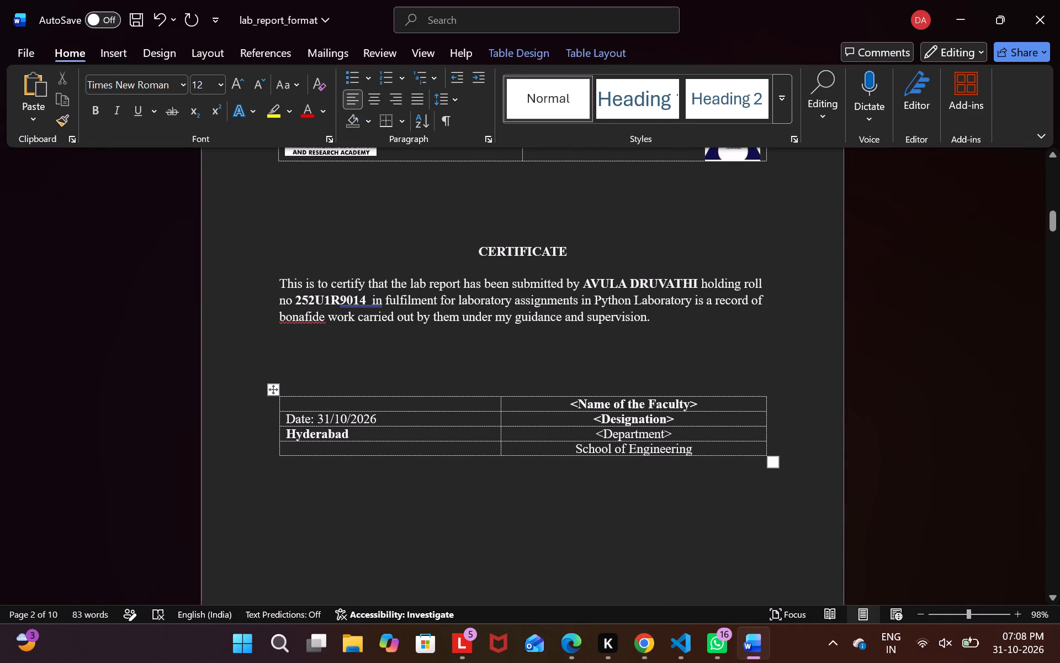
{"action": "left_click", "coordinate": [698, 408]}
{"action": "key", "text": "BackSpace"}
{"action": "key", "text": "BackSpace"}
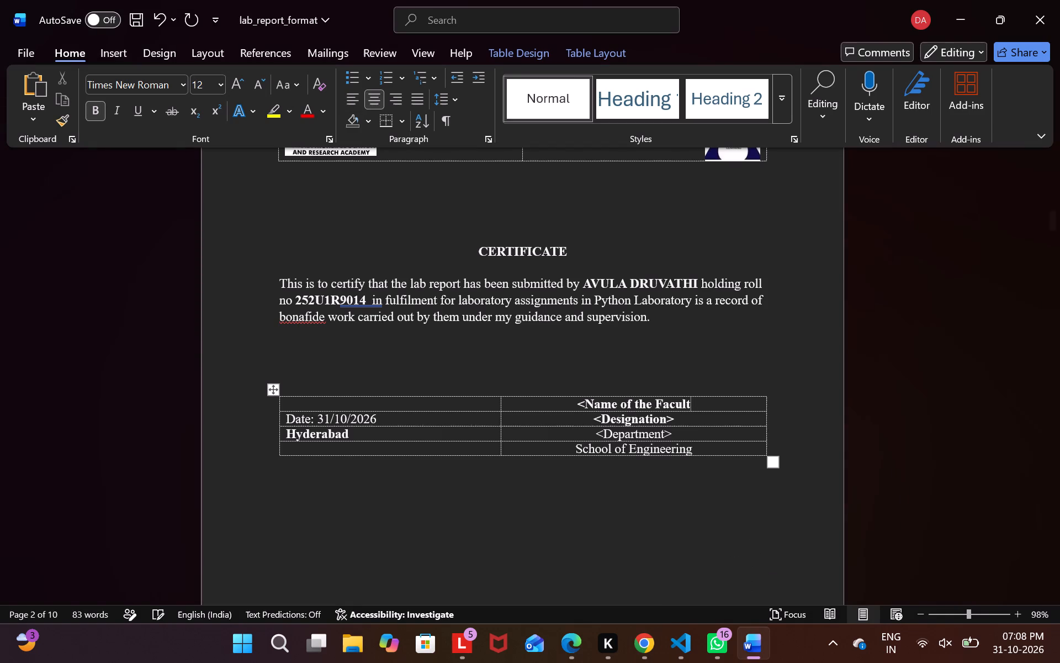
{"action": "key", "text": "BackSpace"}
{"action": "key", "text": "BackSpace"}
{"action": "key", "text": "BackSpace"}
{"action": "key", "text": "BackSpace"}
{"action": "key", "text": "BackSpace"}
{"action": "key", "text": "BackSpace"}
{"action": "key", "text": "BackSpace"}
{"action": "key", "text": "BackSpace"}
{"action": "key", "text": "BackSpace"}
{"action": "key", "text": "BackSpace"}
{"action": "key", "text": "BackSpace"}
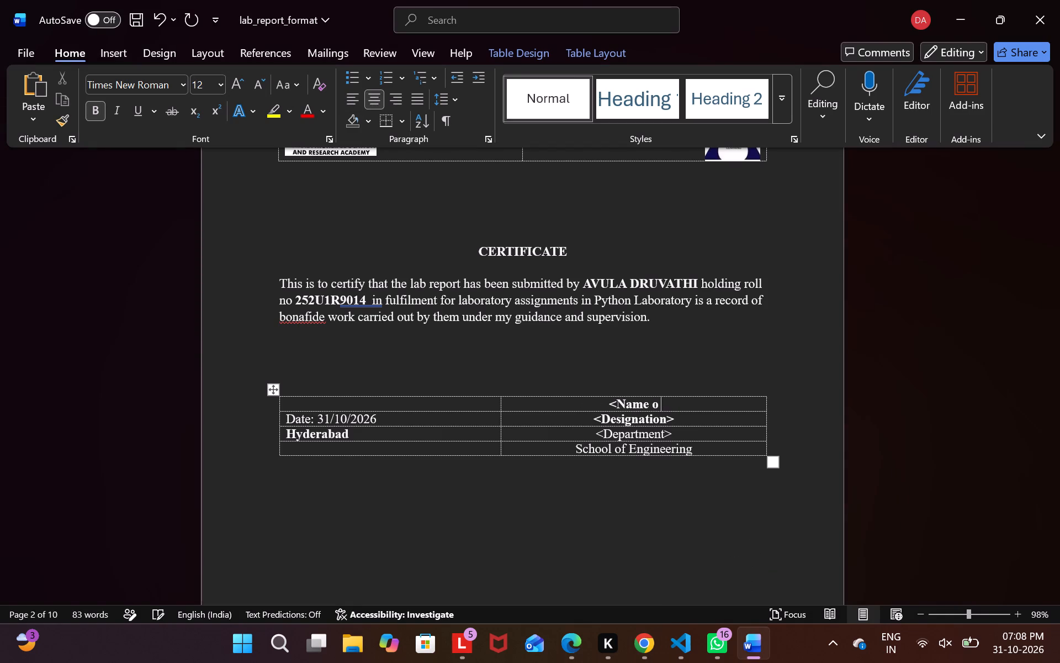
{"action": "key", "text": "BackSpace"}
{"action": "key", "text": "BackSpace"}
{"action": "key", "text": "BackSpace"}
{"action": "key", "text": "BackSpace"}
{"action": "key", "text": "BackSpace"}
{"action": "key", "text": "BackSpace"}
{"action": "key", "text": "BackSpace"}
{"action": "key", "text": "BackSpace"}
{"action": "key", "text": "BackSpace"}
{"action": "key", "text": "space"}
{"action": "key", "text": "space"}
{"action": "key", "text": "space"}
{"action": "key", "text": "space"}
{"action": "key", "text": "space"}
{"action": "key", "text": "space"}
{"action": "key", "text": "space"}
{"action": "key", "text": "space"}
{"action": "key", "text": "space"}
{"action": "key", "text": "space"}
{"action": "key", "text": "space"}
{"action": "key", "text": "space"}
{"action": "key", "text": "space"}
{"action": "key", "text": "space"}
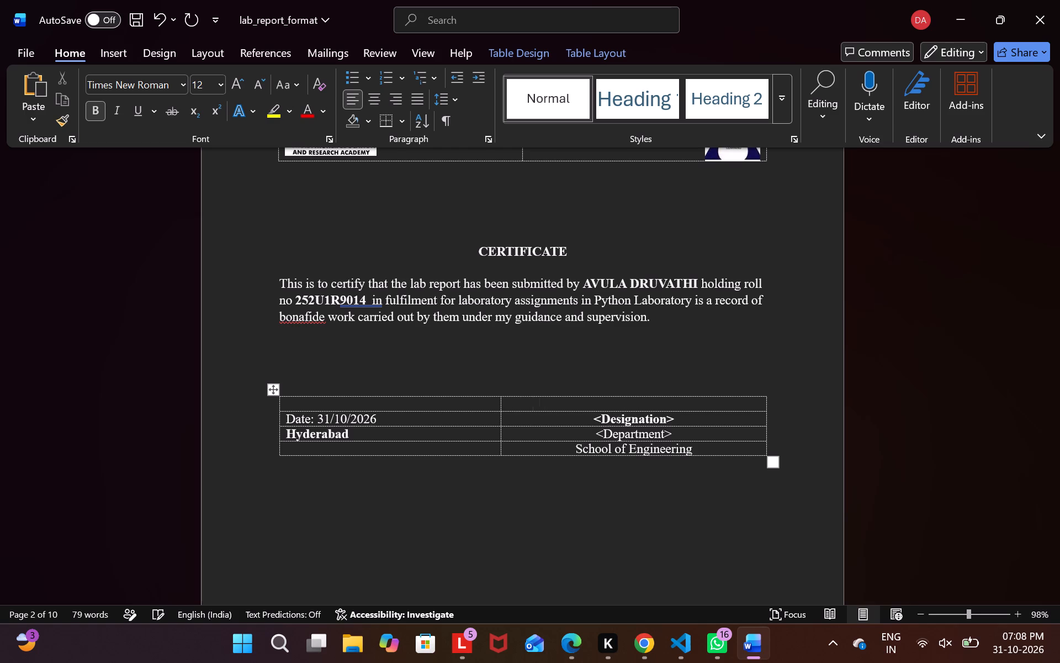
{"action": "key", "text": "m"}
{"action": "left_click", "coordinate": [630, 576]}
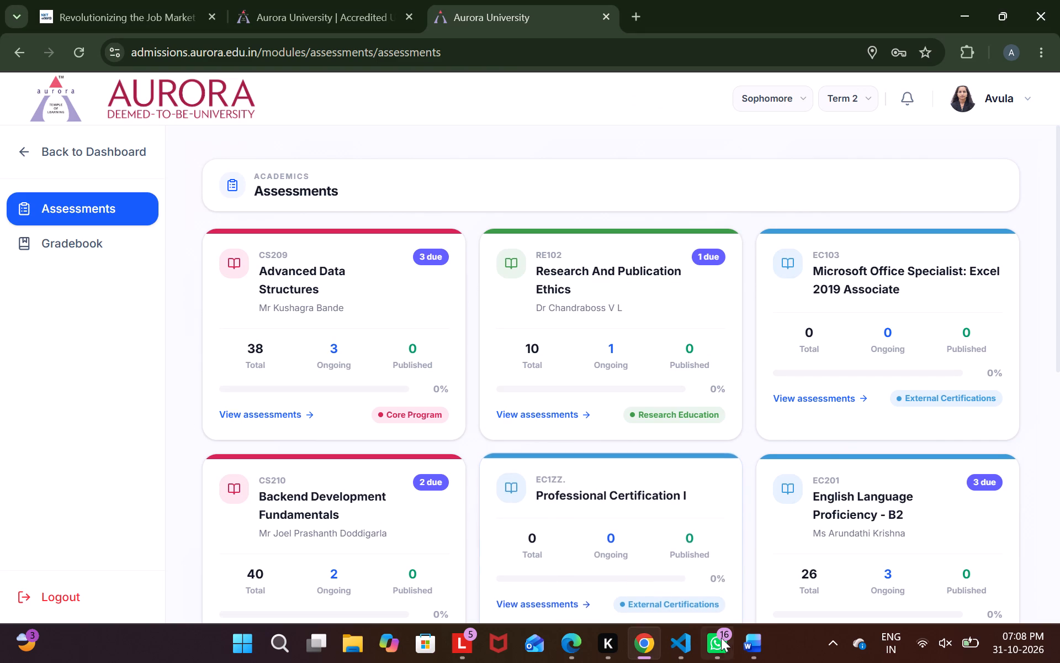
In Word, complete the certificate table's faculty cell with "Mr." and the Advanced Data Structures instructor's name, checking its spelling against the Chrome portal page.
{"action": "left_click", "coordinate": [759, 587]}
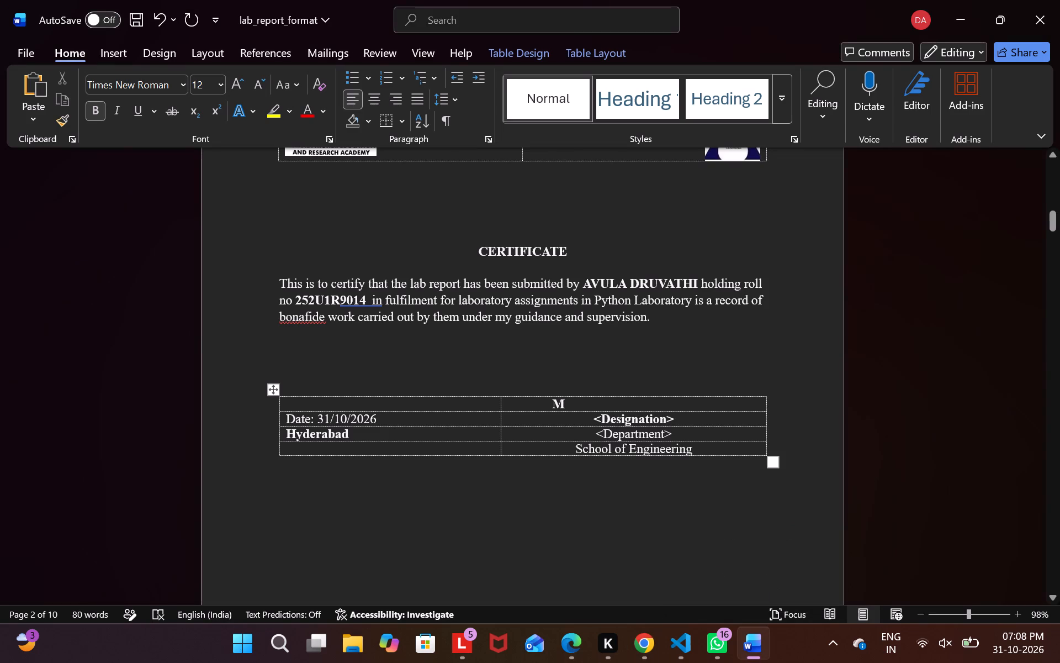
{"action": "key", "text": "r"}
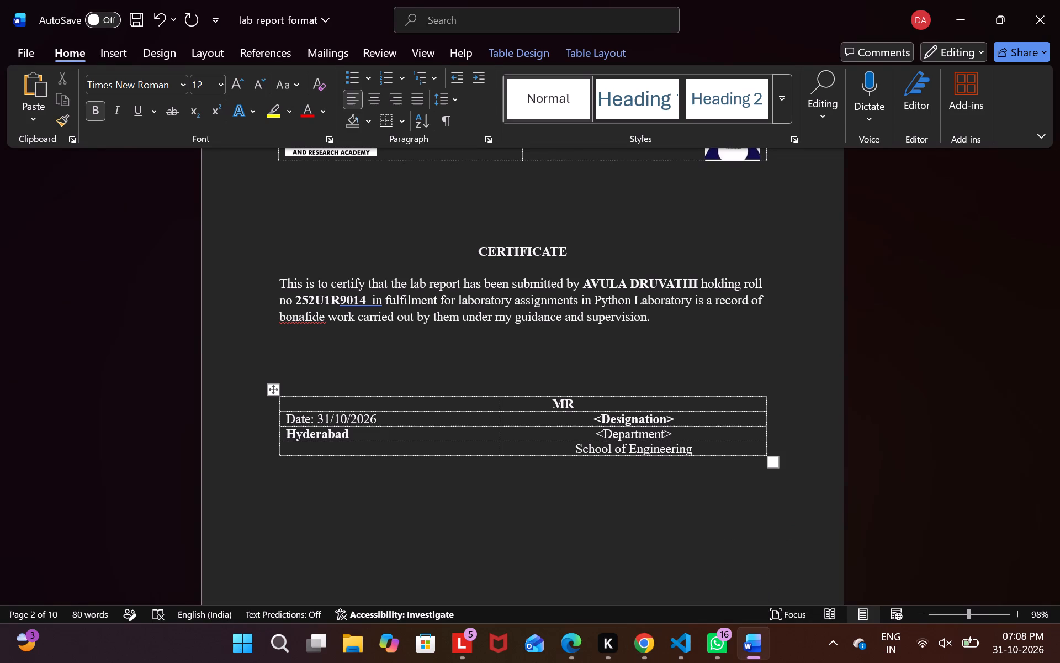
{"action": "key", "text": "BackSpace"}
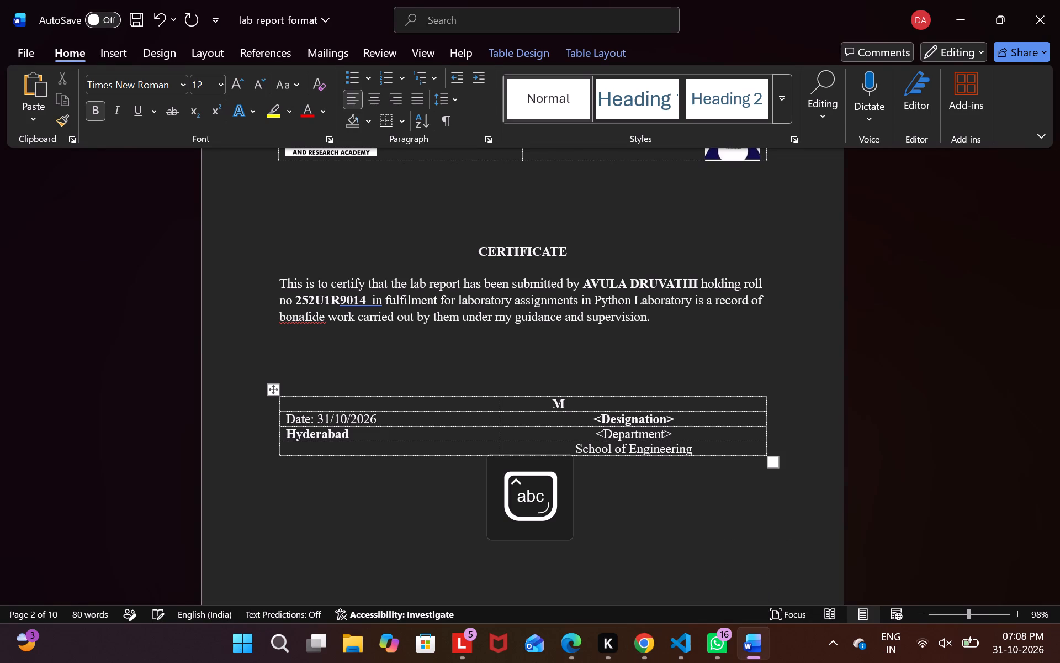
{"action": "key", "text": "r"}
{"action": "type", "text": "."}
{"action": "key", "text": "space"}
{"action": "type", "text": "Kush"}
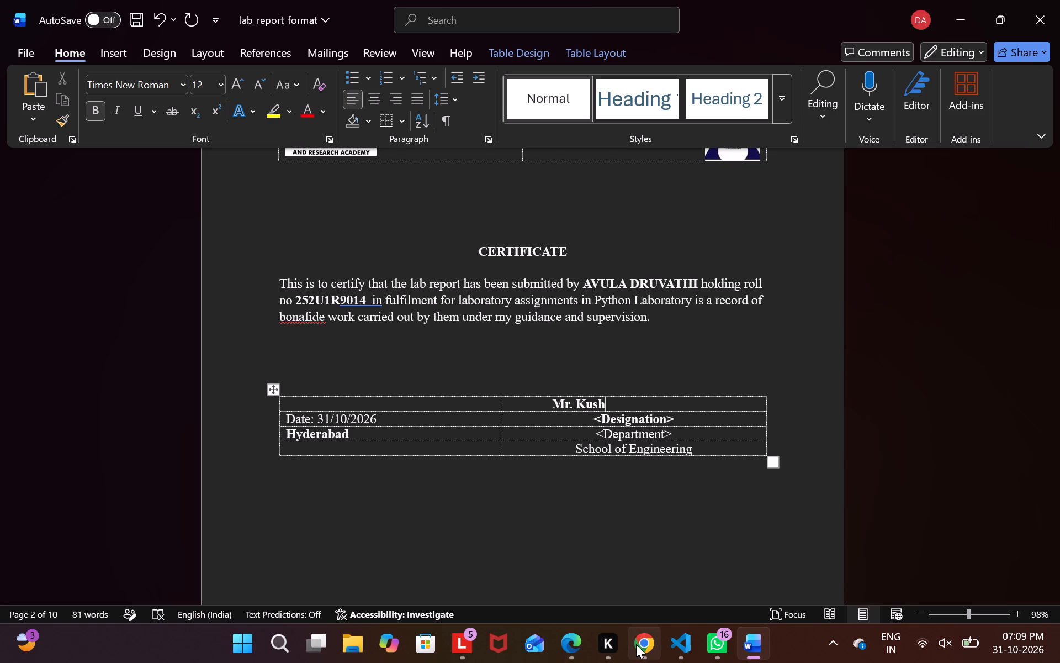
{"action": "left_click", "coordinate": [643, 581]}
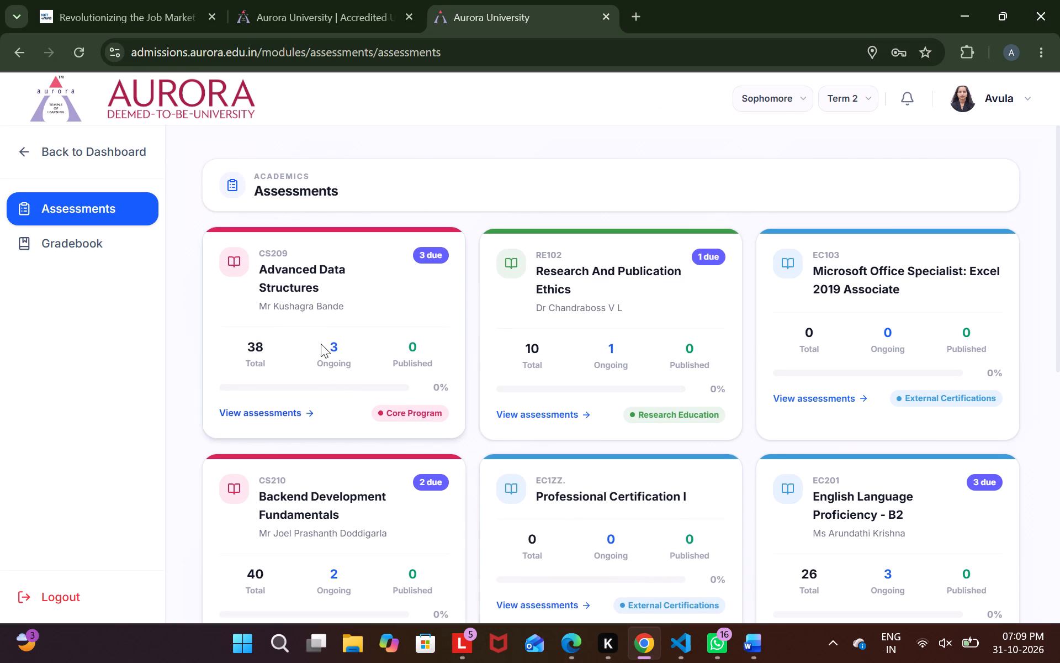
{"action": "left_click", "coordinate": [748, 582]}
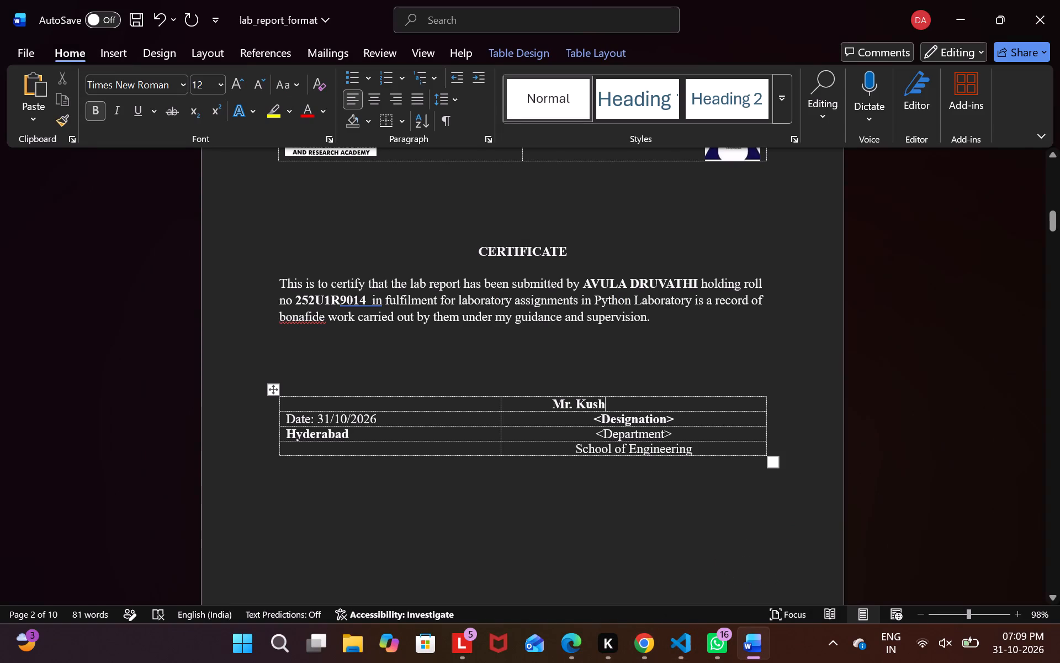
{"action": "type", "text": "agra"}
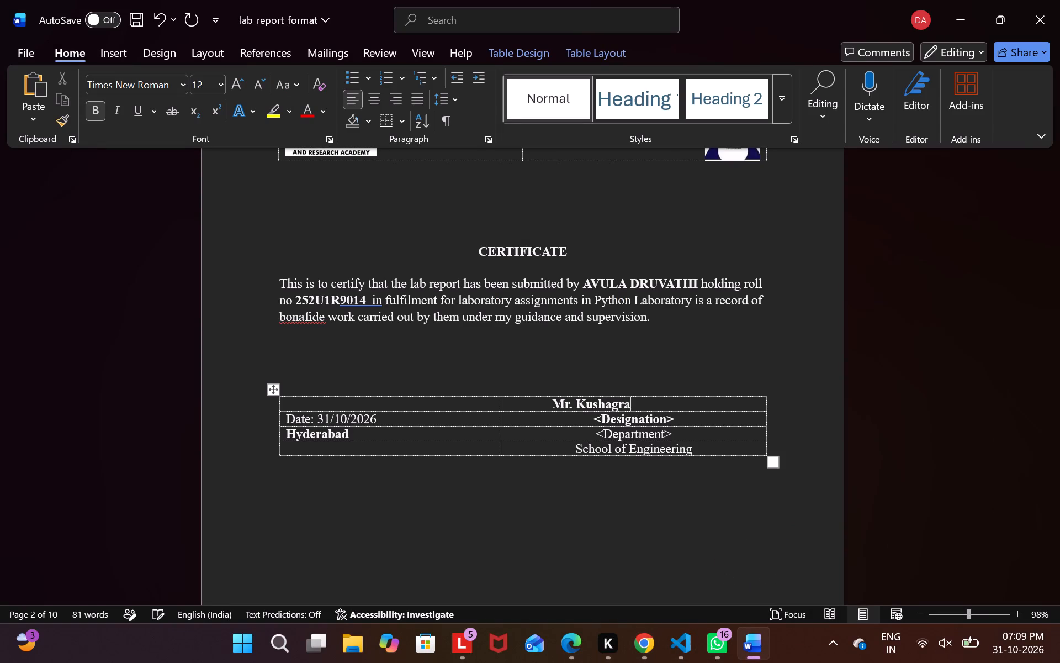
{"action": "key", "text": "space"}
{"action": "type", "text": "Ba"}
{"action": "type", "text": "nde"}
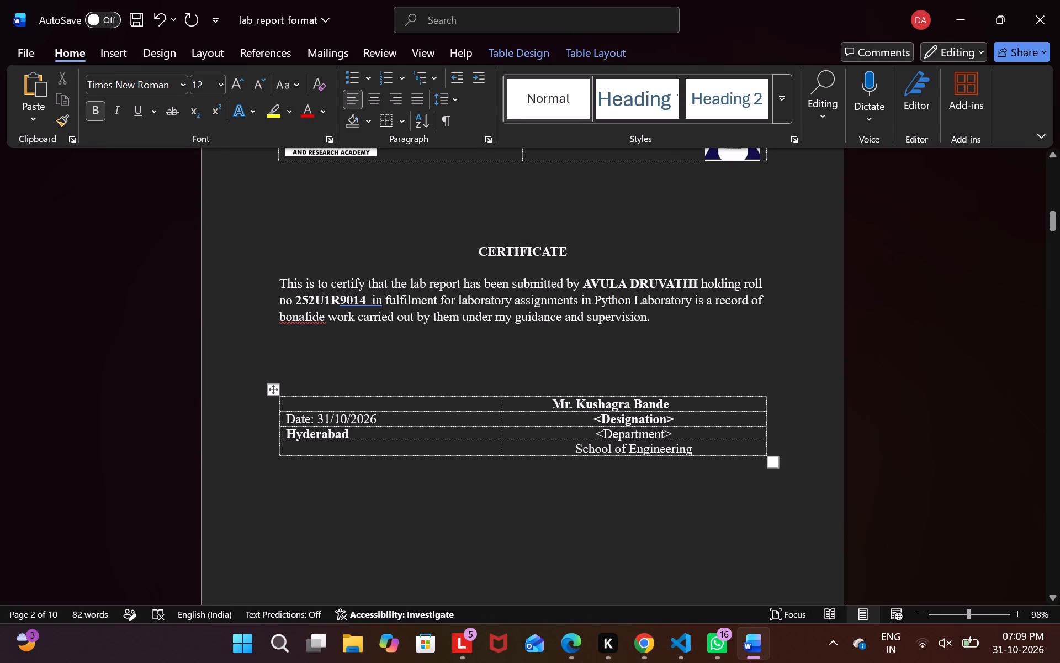
{"action": "left_click", "coordinate": [637, 580]}
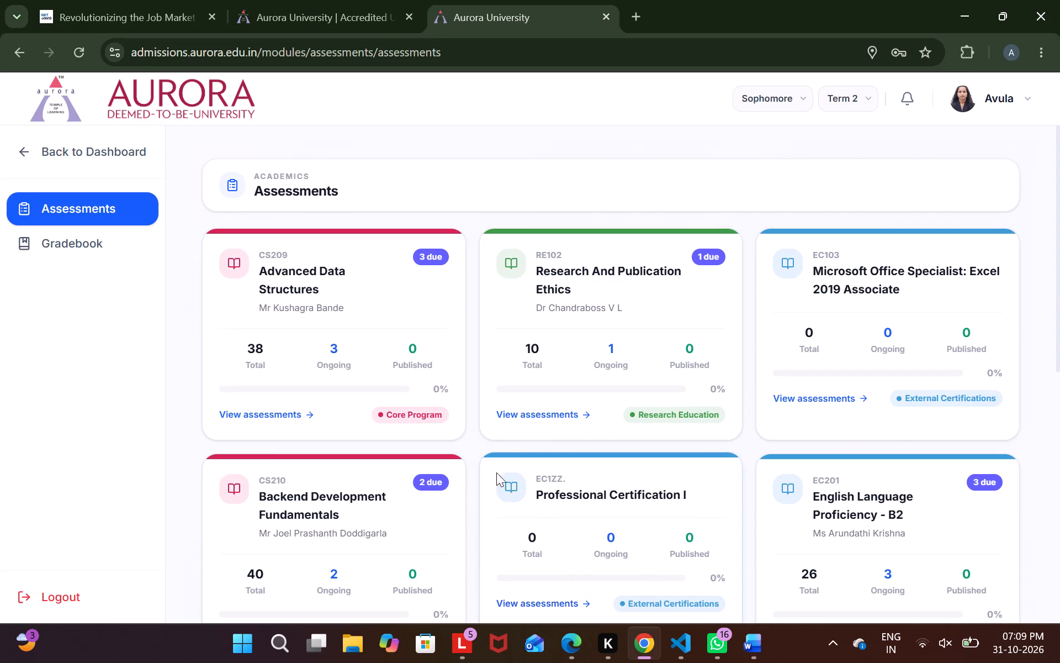
{"action": "left_click", "coordinate": [749, 559]}
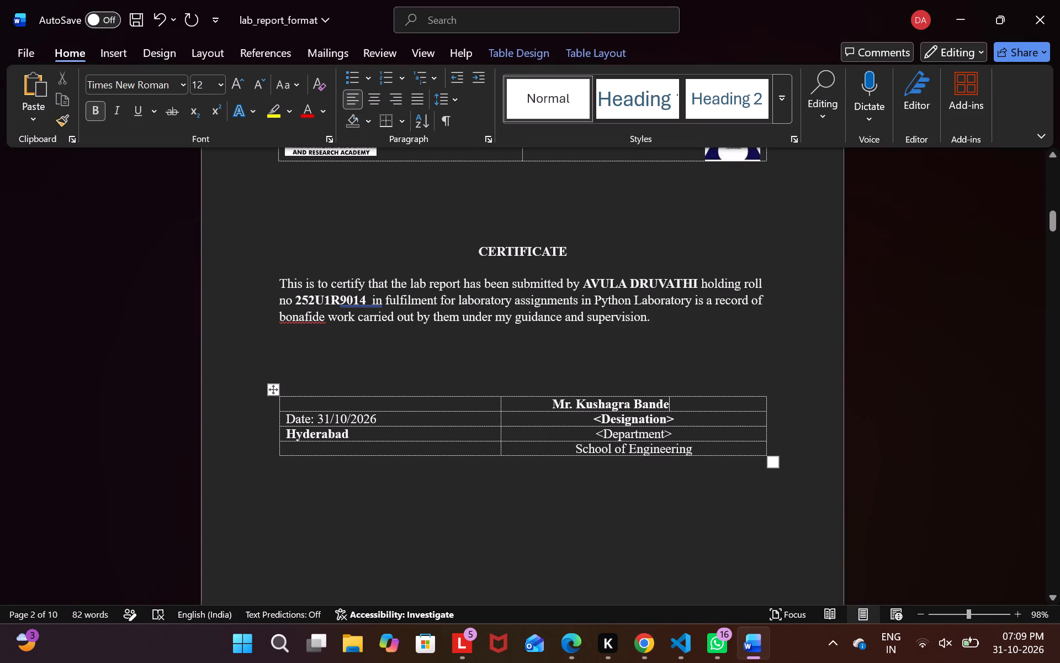
Clear the <Department> placeholder from the certificate table cell above School of Engineering.
{"action": "scroll", "coordinate": [618, 480], "scroll_direction": "down", "scroll_amount": 1}
{"action": "scroll", "coordinate": [639, 440], "scroll_direction": "up", "scroll_amount": 1}
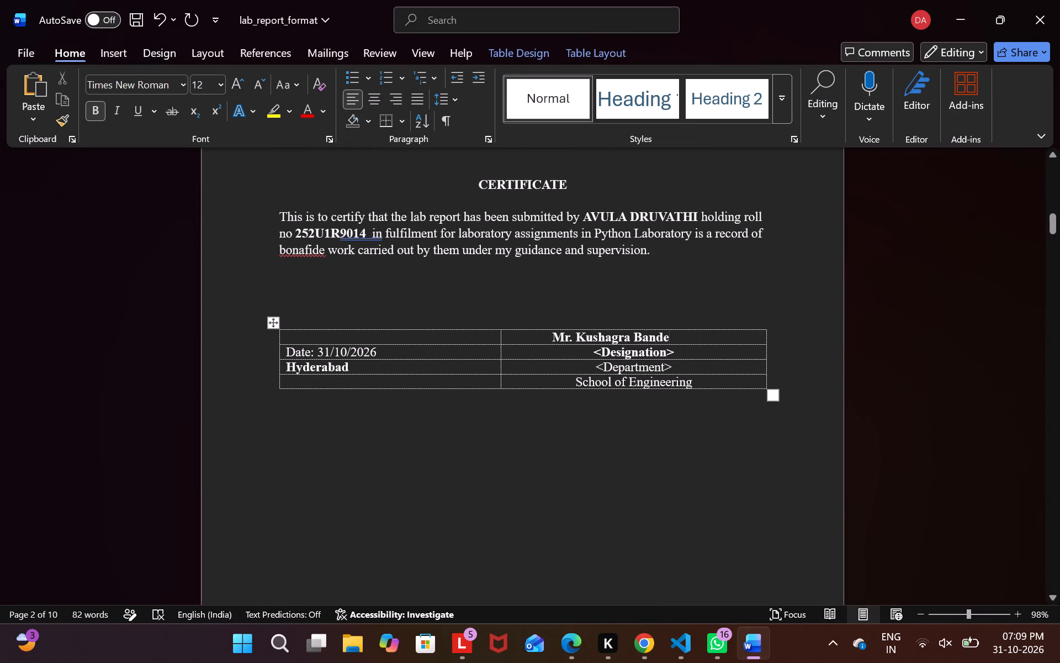
{"action": "left_click", "coordinate": [679, 367]}
{"action": "left_click_drag", "start_coordinate": [597, 365], "coordinate": [597, 365]}
Replace the <Department> placeholder in the certificate table with "CSE GENAI-".
{"action": "left_click_drag", "start_coordinate": [597, 365], "coordinate": [669, 368]}
{"action": "key", "text": "BackSpace"}
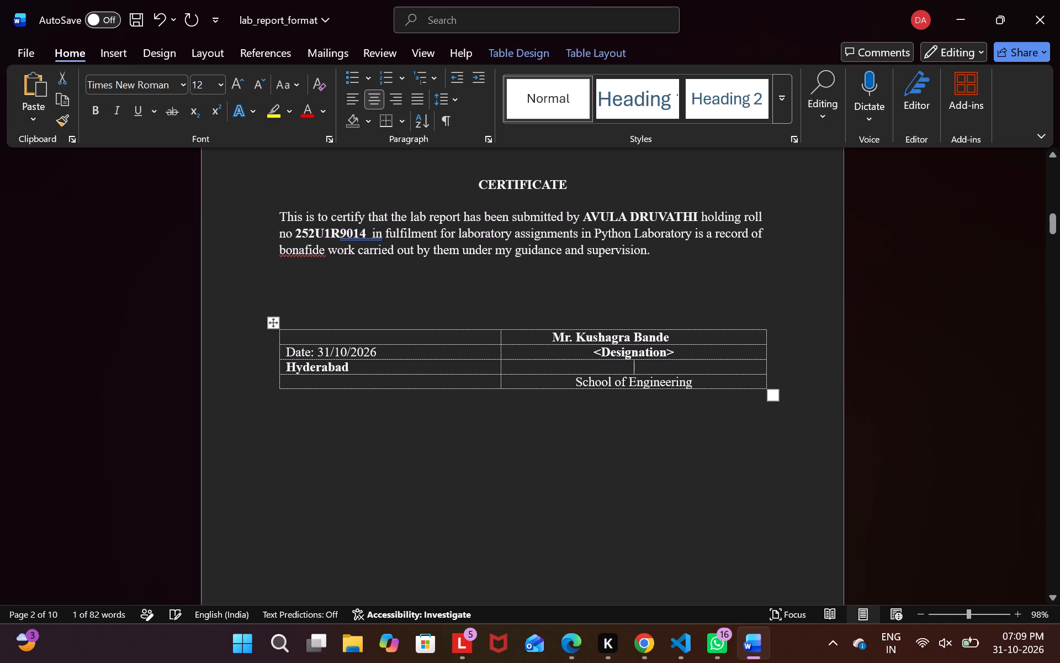
{"action": "key", "text": "Left"}
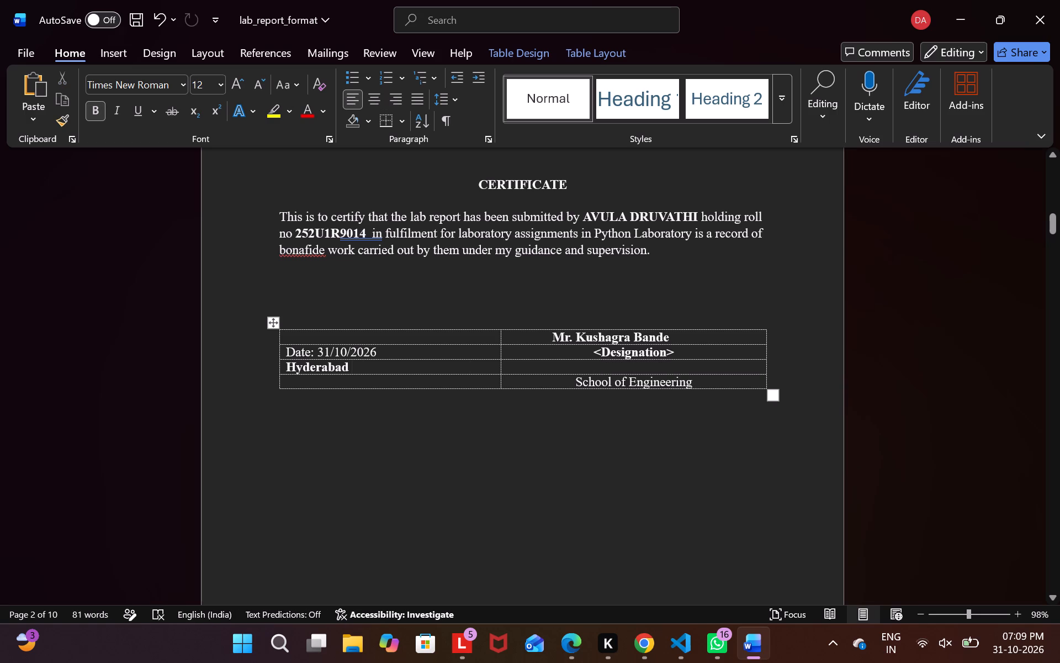
{"action": "left_click", "coordinate": [572, 365]}
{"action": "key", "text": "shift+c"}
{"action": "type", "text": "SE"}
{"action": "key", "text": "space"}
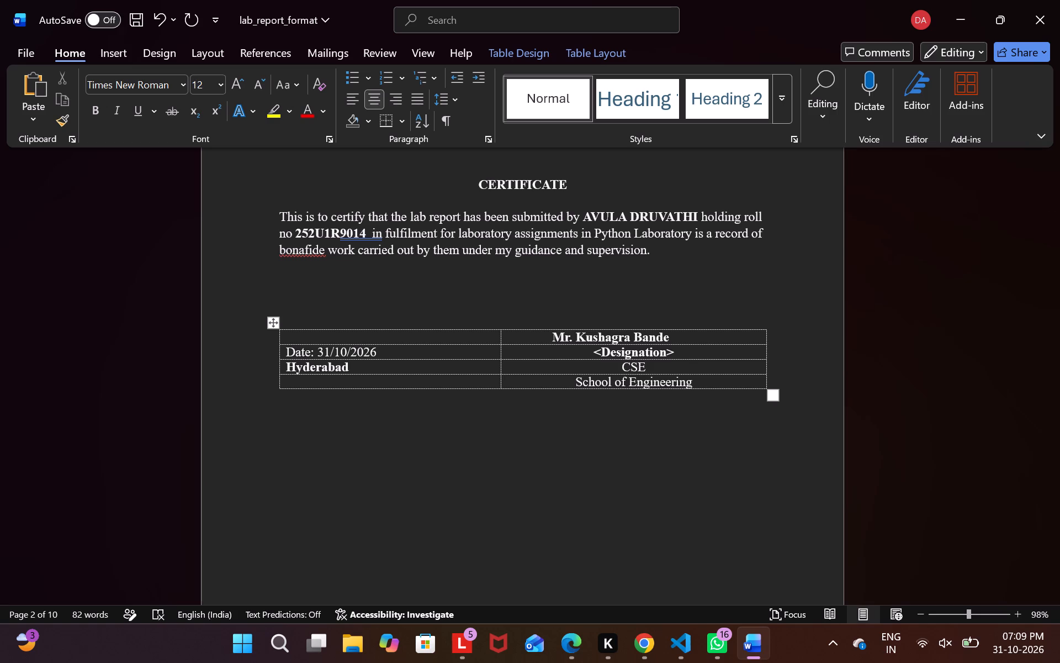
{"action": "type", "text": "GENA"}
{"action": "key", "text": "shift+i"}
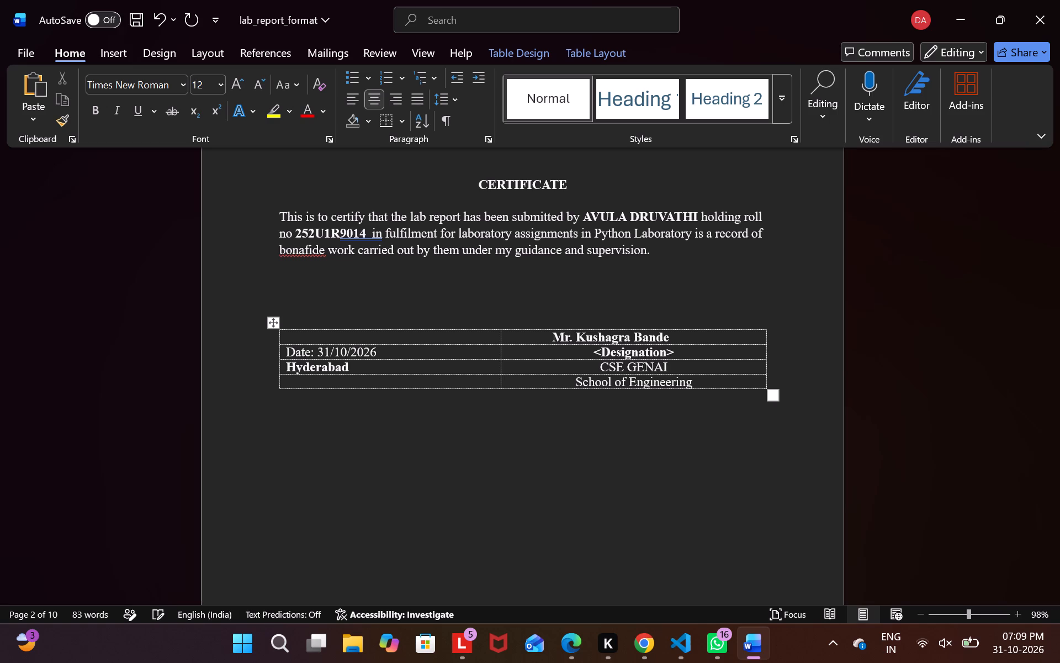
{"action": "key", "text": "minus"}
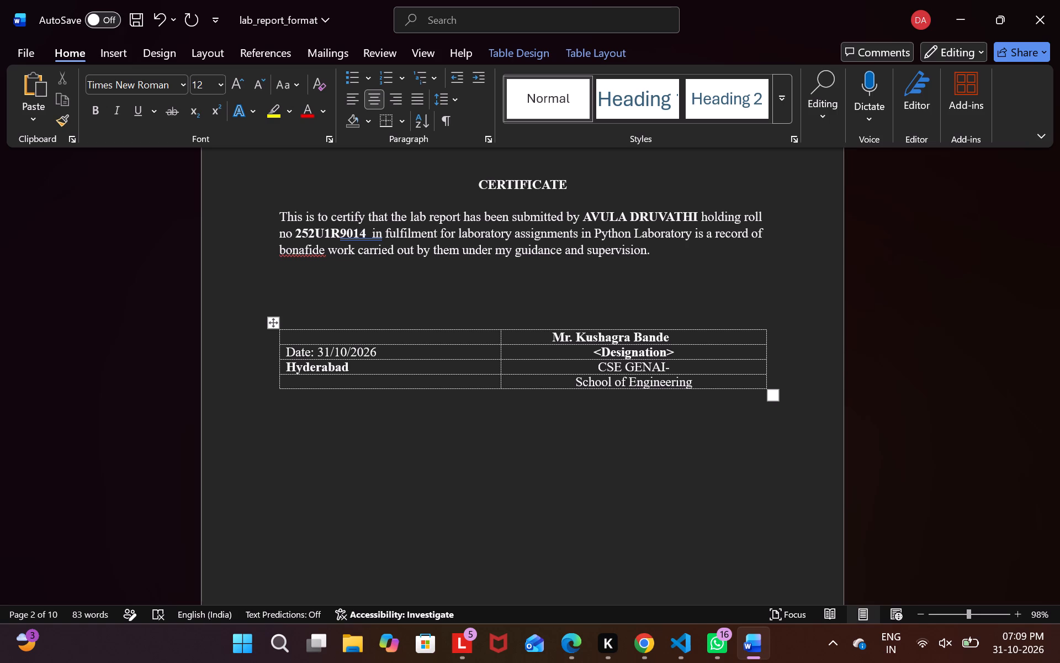
Complete the department entry in the certificate table so it reads "CSE GENAI – 2A", with spaces around the dash.
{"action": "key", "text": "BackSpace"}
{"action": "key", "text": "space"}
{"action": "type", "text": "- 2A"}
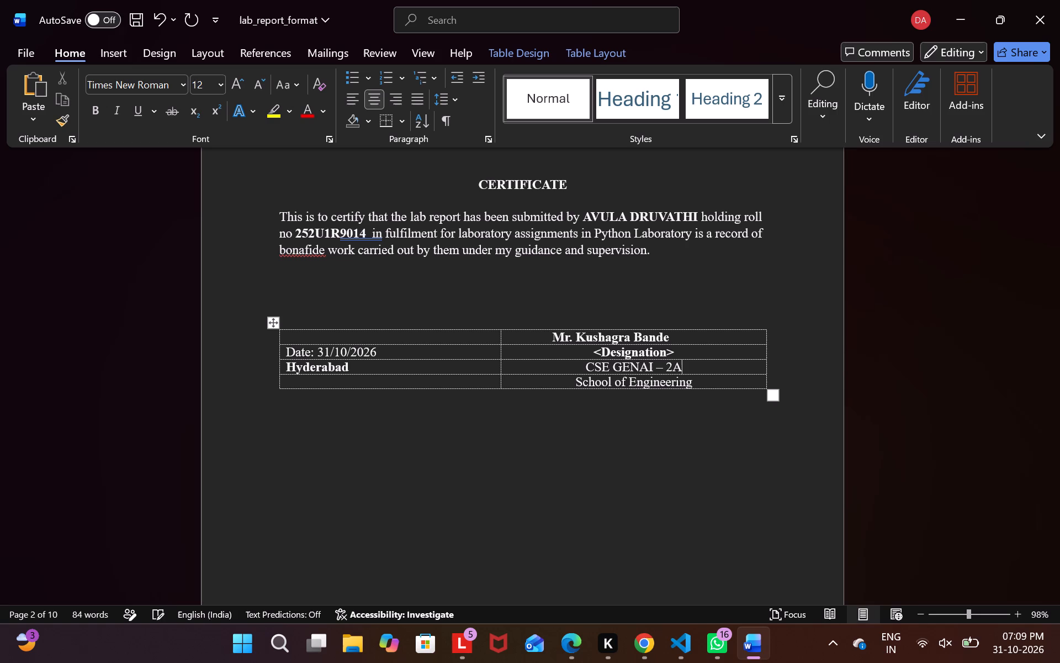
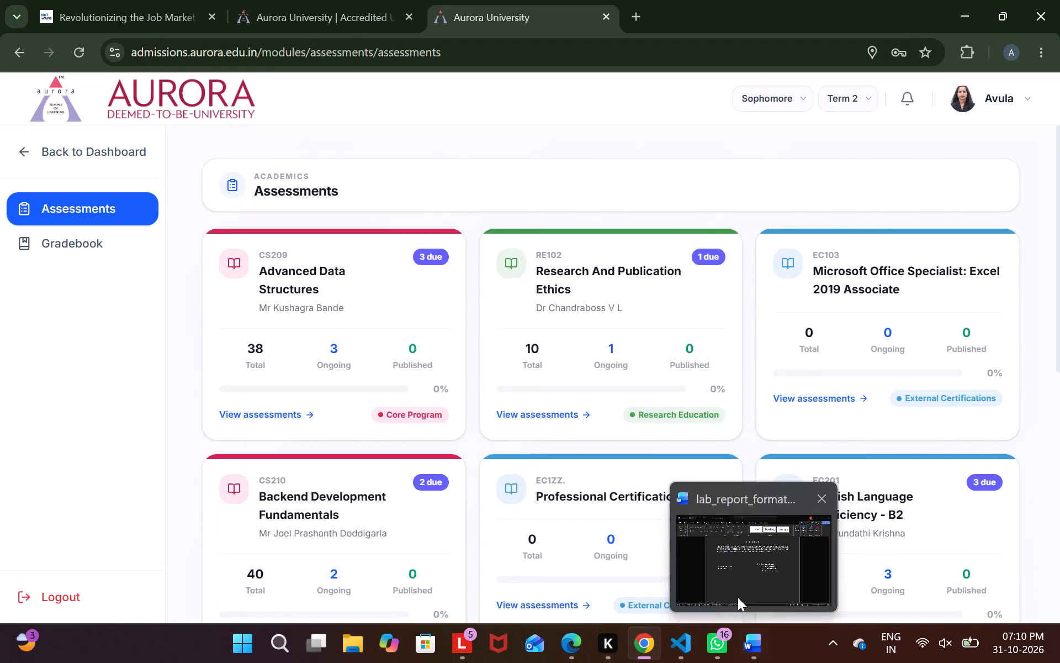
Switch to the lab report in Word and look over the certificate page and the cover page's department details.
{"action": "left_click", "coordinate": [738, 597]}
{"action": "scroll", "coordinate": [521, 417], "scroll_direction": "up", "scroll_amount": 2}
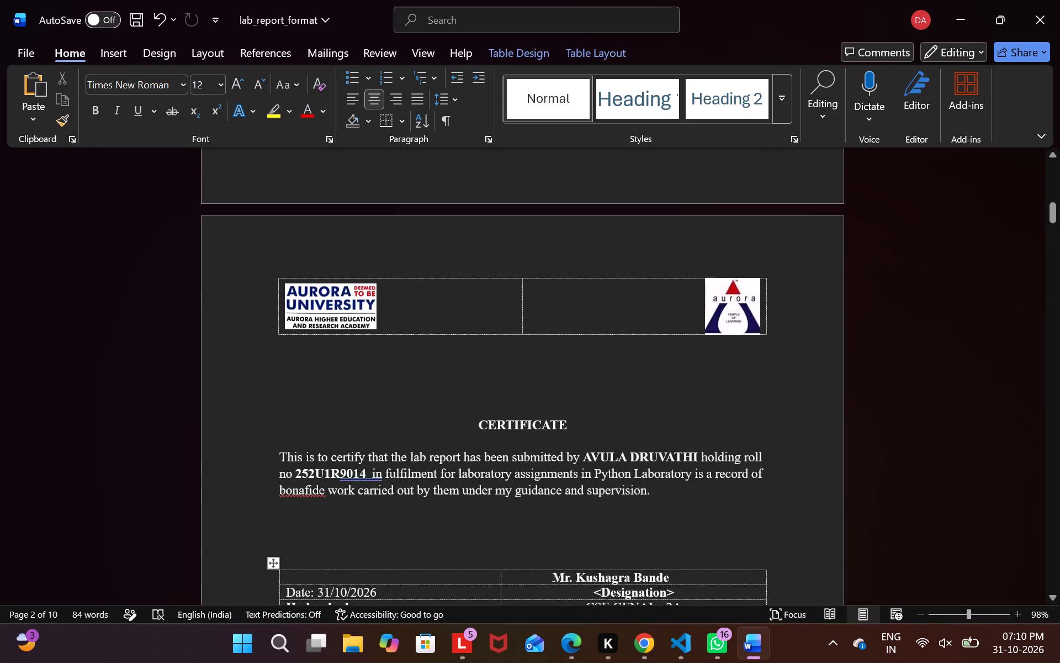
{"action": "scroll", "coordinate": [521, 417], "scroll_direction": "up", "scroll_amount": 2}
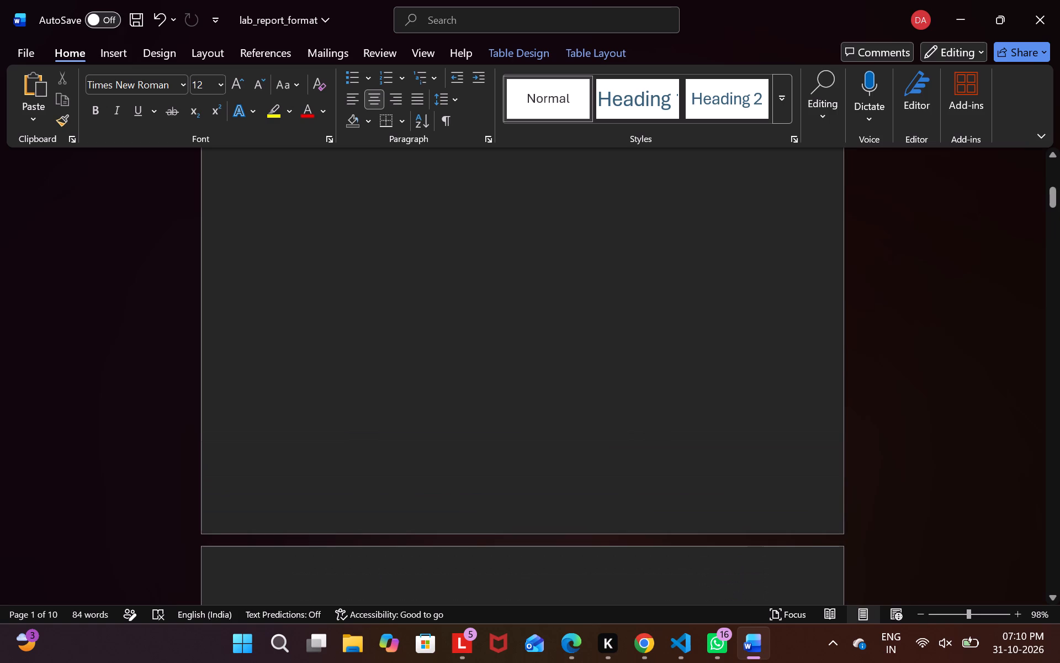
{"action": "scroll", "coordinate": [511, 401], "scroll_direction": "up", "scroll_amount": 1}
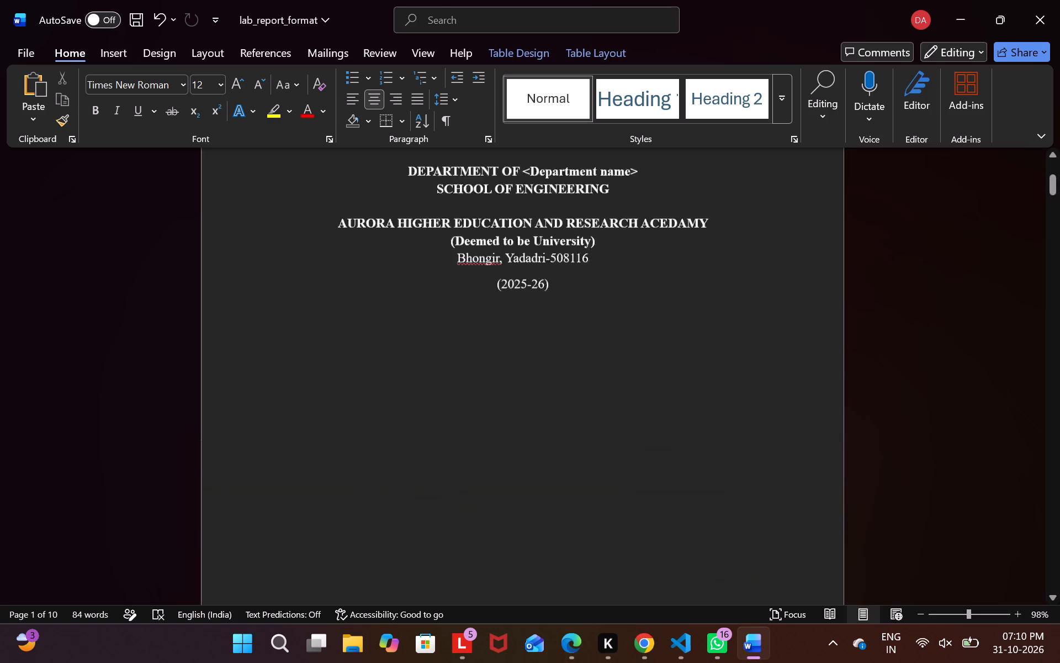
{"action": "scroll", "coordinate": [511, 401], "scroll_direction": "up", "scroll_amount": 1}
{"action": "scroll", "coordinate": [511, 401], "scroll_direction": "down", "scroll_amount": 3}
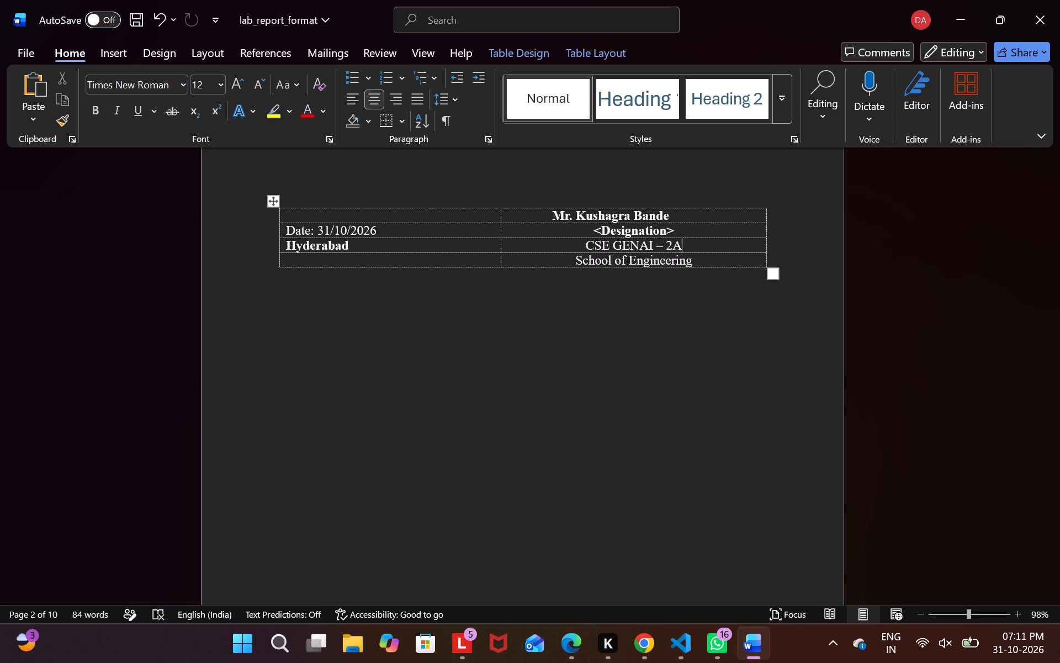
Delete the faculty, designation, date and department table below the certificate text.
{"action": "scroll", "coordinate": [511, 401], "scroll_direction": "down", "scroll_amount": 2}
{"action": "scroll", "coordinate": [511, 401], "scroll_direction": "up", "scroll_amount": 1}
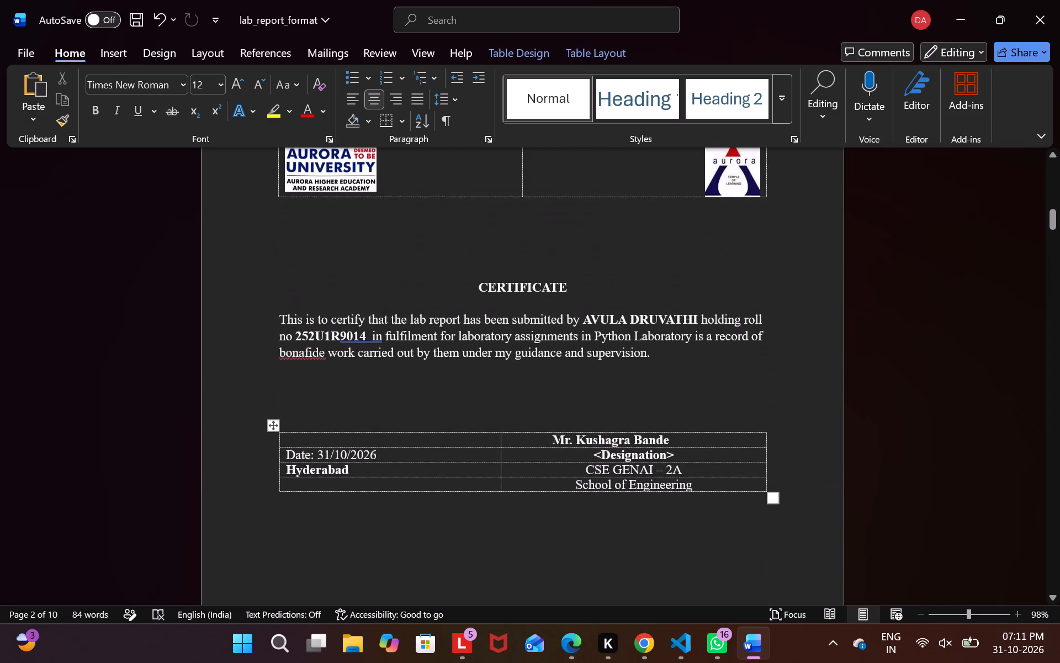
{"action": "scroll", "coordinate": [511, 401], "scroll_direction": "up", "scroll_amount": 1}
{"action": "left_click", "coordinate": [273, 430]}
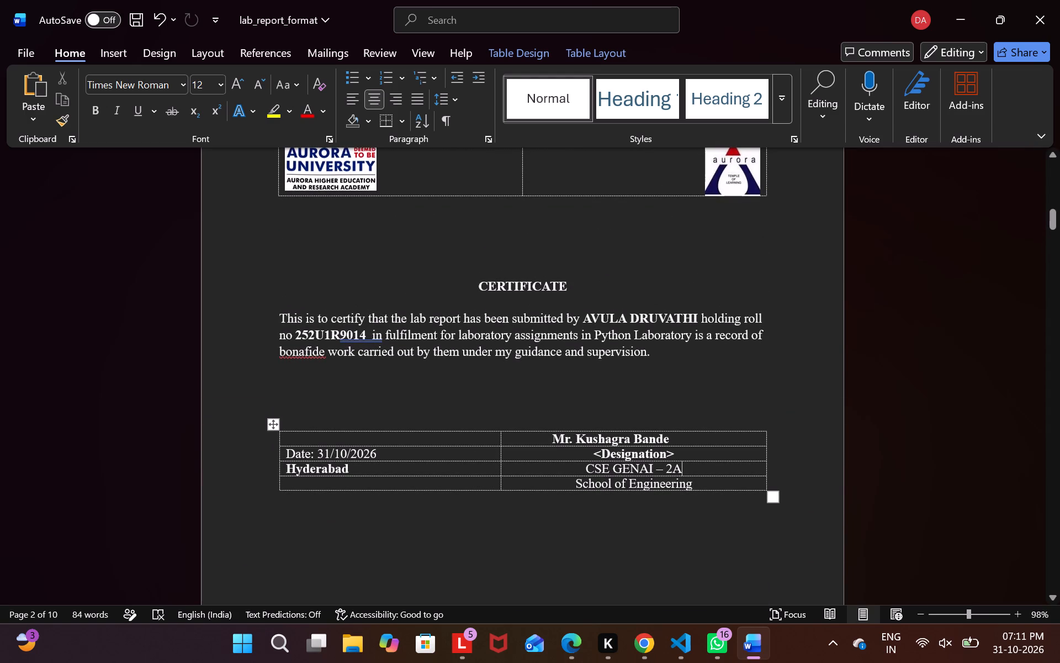
{"action": "key", "text": "BackSpace"}
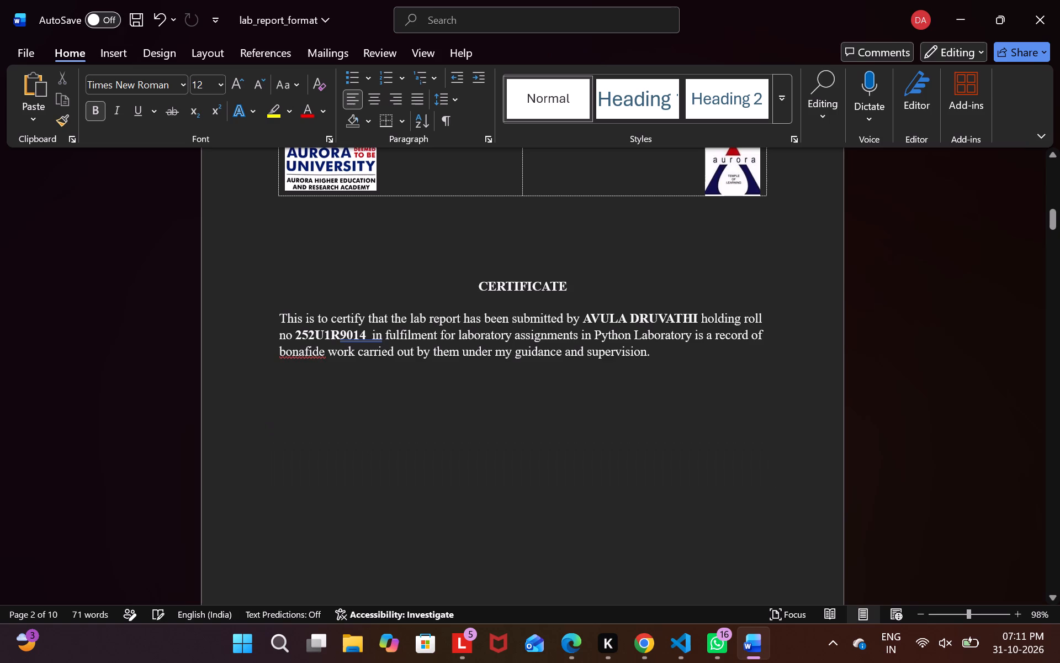
On the cover page, replace the < Department name> placeholder under Bachelor of Technology with "CSE GENAI-2A".
{"action": "scroll", "coordinate": [309, 380], "scroll_direction": "up", "scroll_amount": 2}
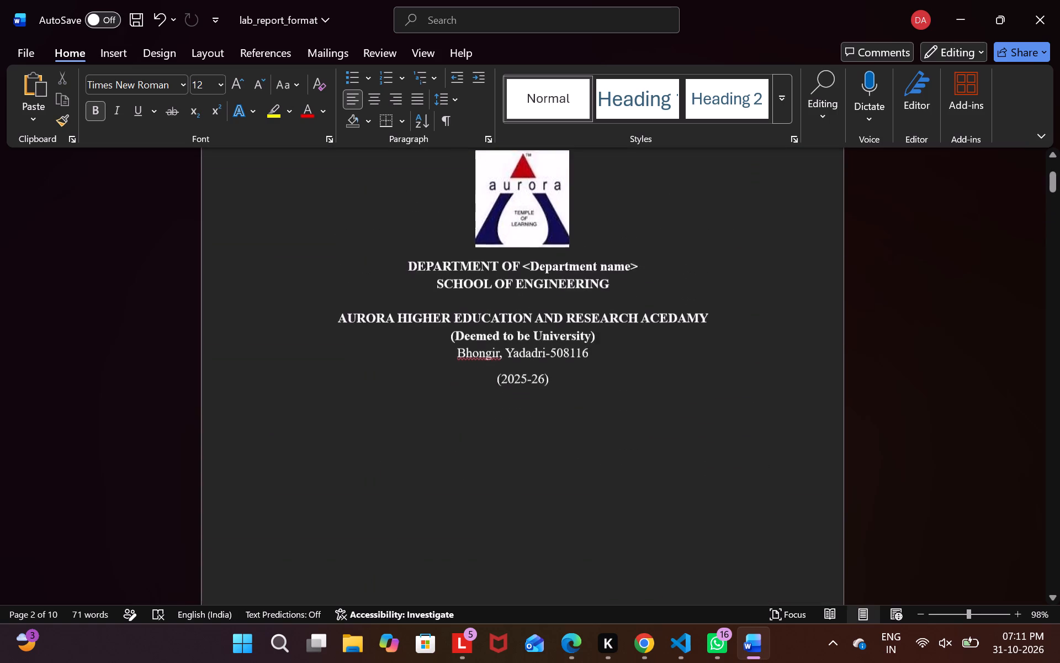
{"action": "scroll", "coordinate": [309, 380], "scroll_direction": "up", "scroll_amount": 3}
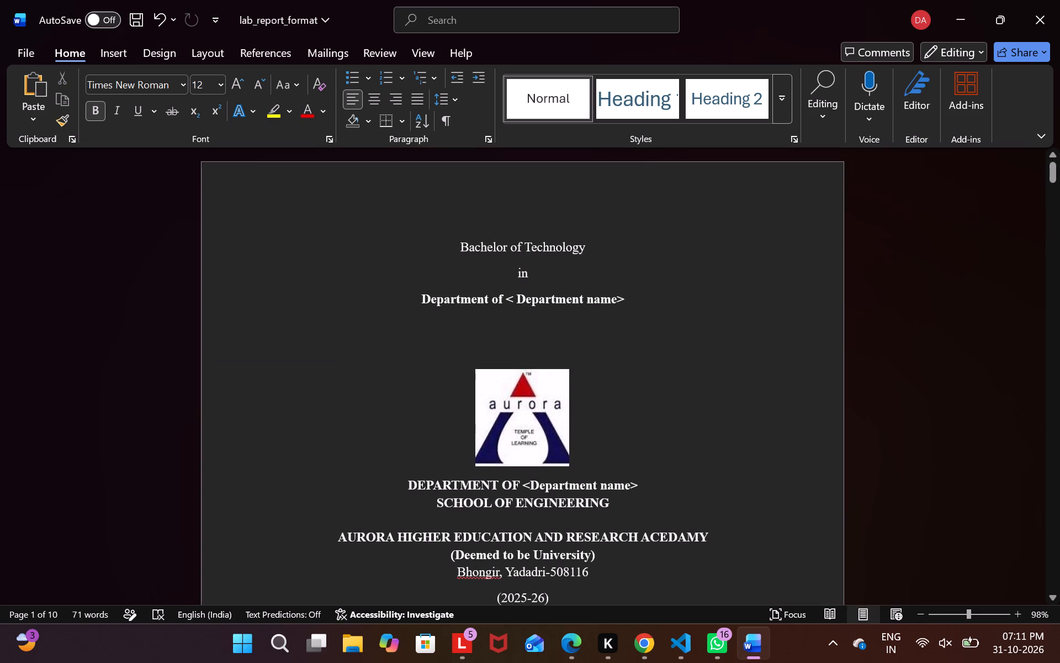
{"action": "left_click", "coordinate": [627, 296]}
{"action": "key", "text": "BackSpace"}
{"action": "key", "text": "BackSpace"}
{"action": "key", "text": "BackSpace"}
{"action": "key", "text": "BackSpace"}
{"action": "key", "text": "BackSpace"}
{"action": "key", "text": "BackSpace"}
{"action": "key", "text": "BackSpace"}
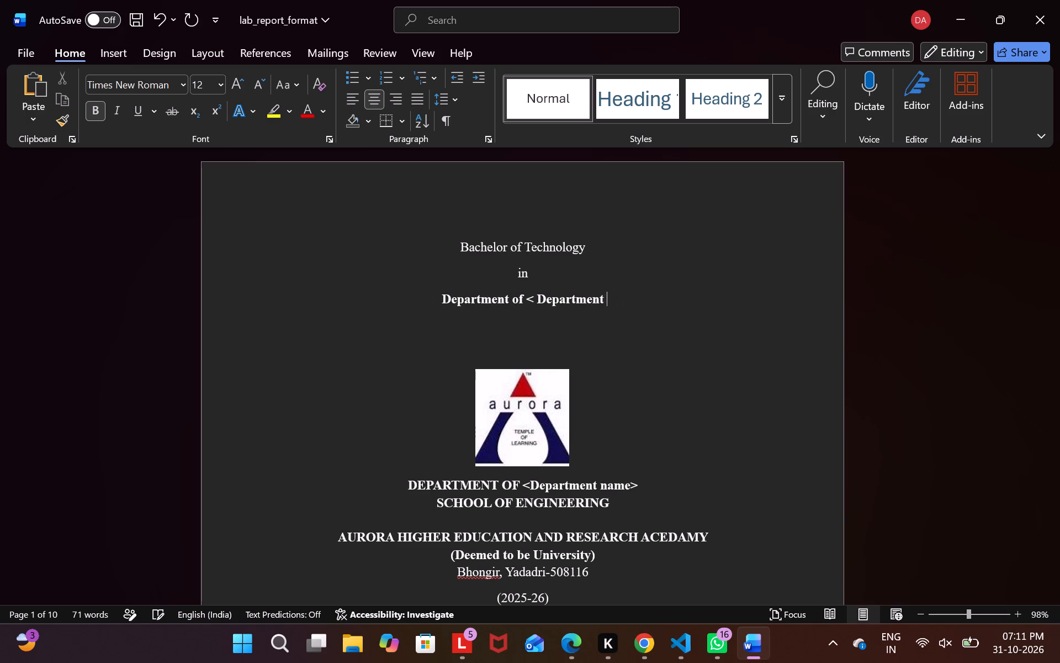
{"action": "key", "text": "BackSpace"}
{"action": "key", "text": "BackSpace"}
{"action": "key", "text": "BackSpace"}
{"action": "key", "text": "BackSpace"}
{"action": "key", "text": "BackSpace"}
{"action": "key", "text": "BackSpace"}
{"action": "key", "text": "BackSpace"}
{"action": "key", "text": "BackSpace"}
{"action": "key", "text": "BackSpace"}
{"action": "key", "text": "BackSpace"}
{"action": "key", "text": "BackSpace"}
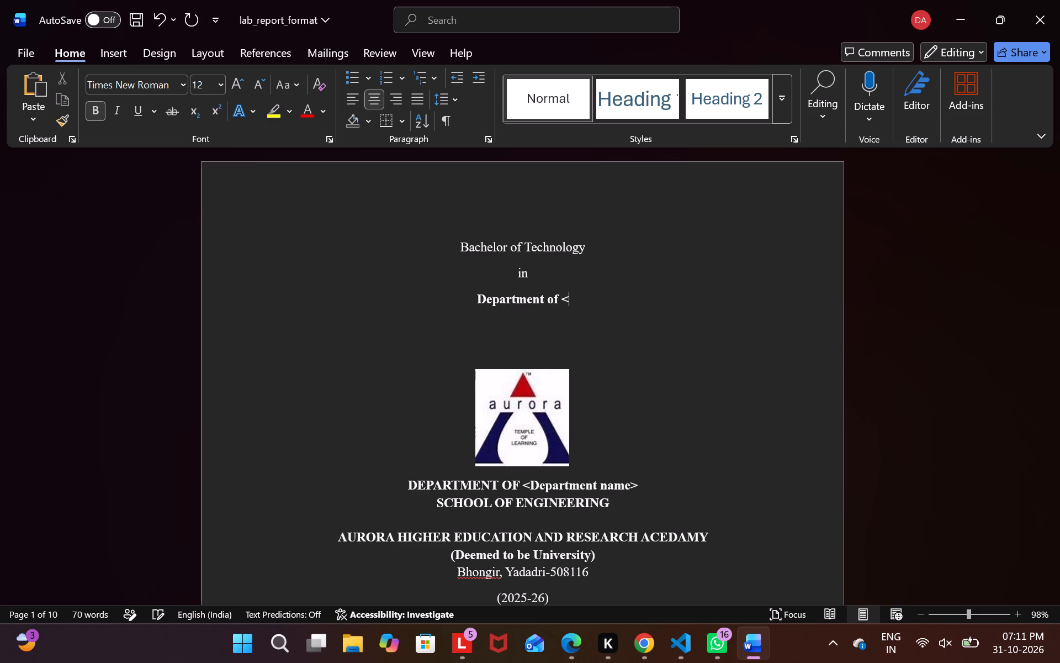
{"action": "key", "text": "BackSpace"}
{"action": "type", "text": "CSE GENAI-2A"}
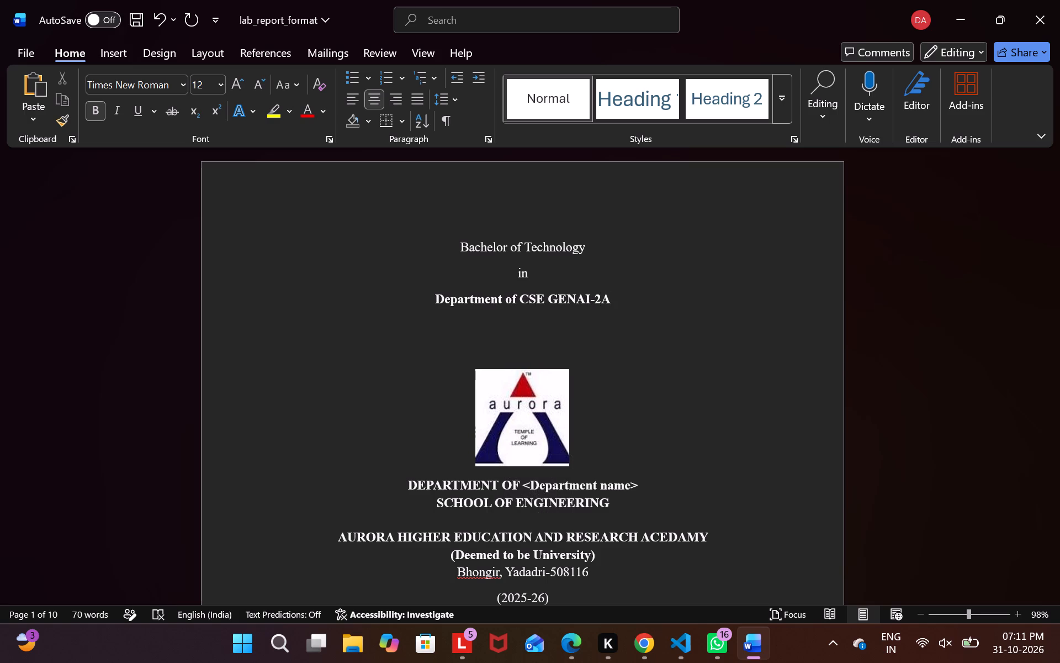
{"action": "key", "text": "space"}
Turn on AutoSave for the report by uploading it to the personal OneDrive.
{"action": "scroll", "coordinate": [646, 413], "scroll_direction": "down", "scroll_amount": 1}
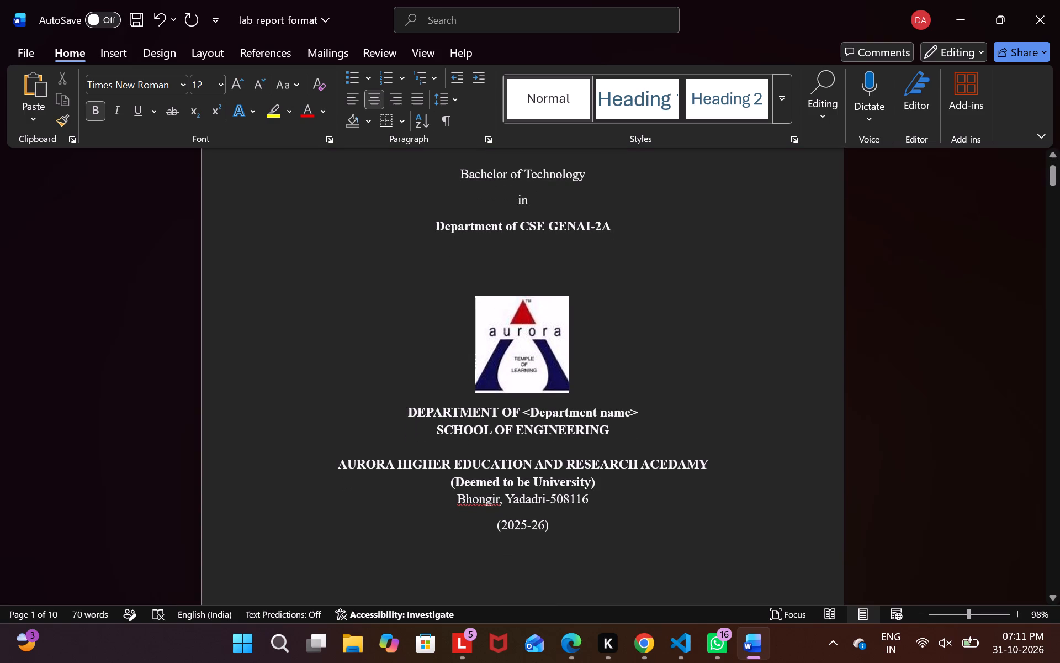
{"action": "scroll", "coordinate": [646, 413], "scroll_direction": "down", "scroll_amount": 2}
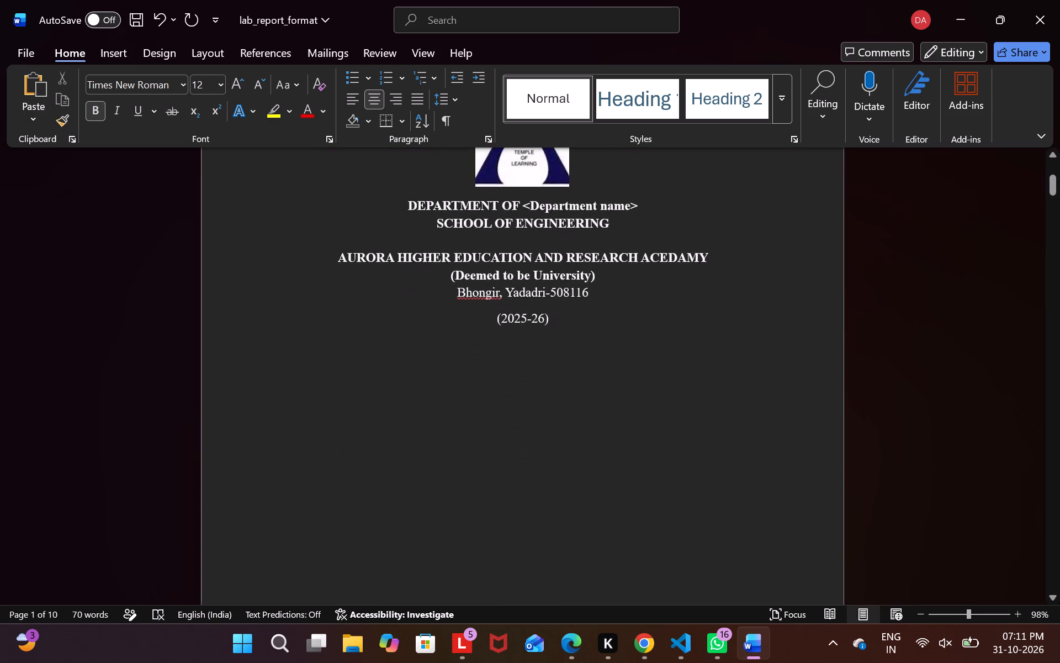
{"action": "scroll", "coordinate": [646, 413], "scroll_direction": "down", "scroll_amount": 3}
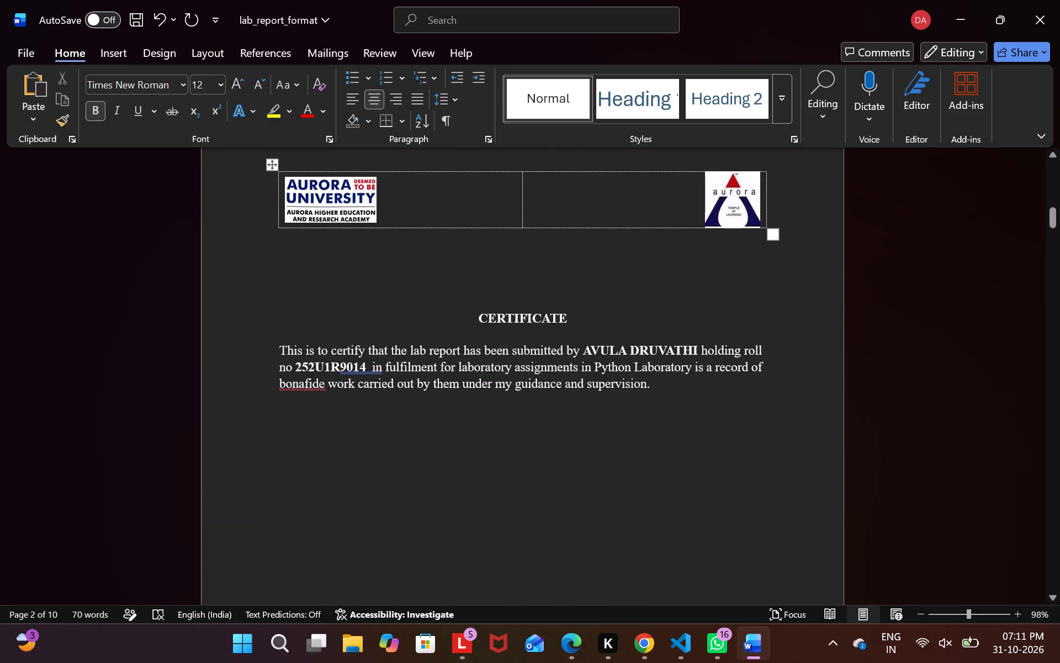
{"action": "scroll", "coordinate": [646, 413], "scroll_direction": "down", "scroll_amount": 2}
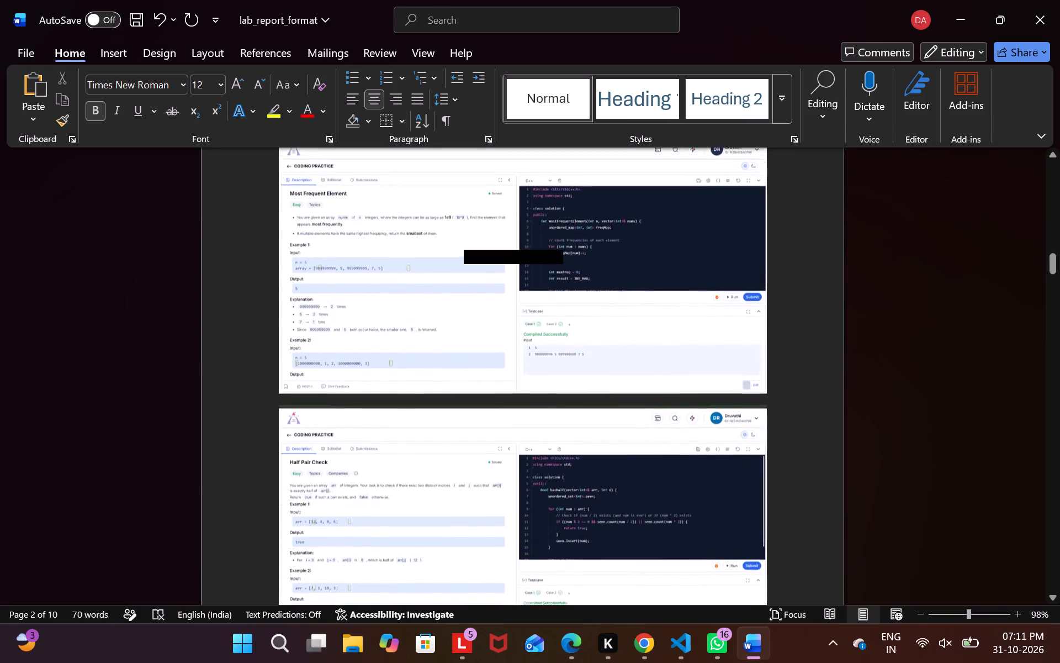
{"action": "left_click", "coordinate": [95, 20]}
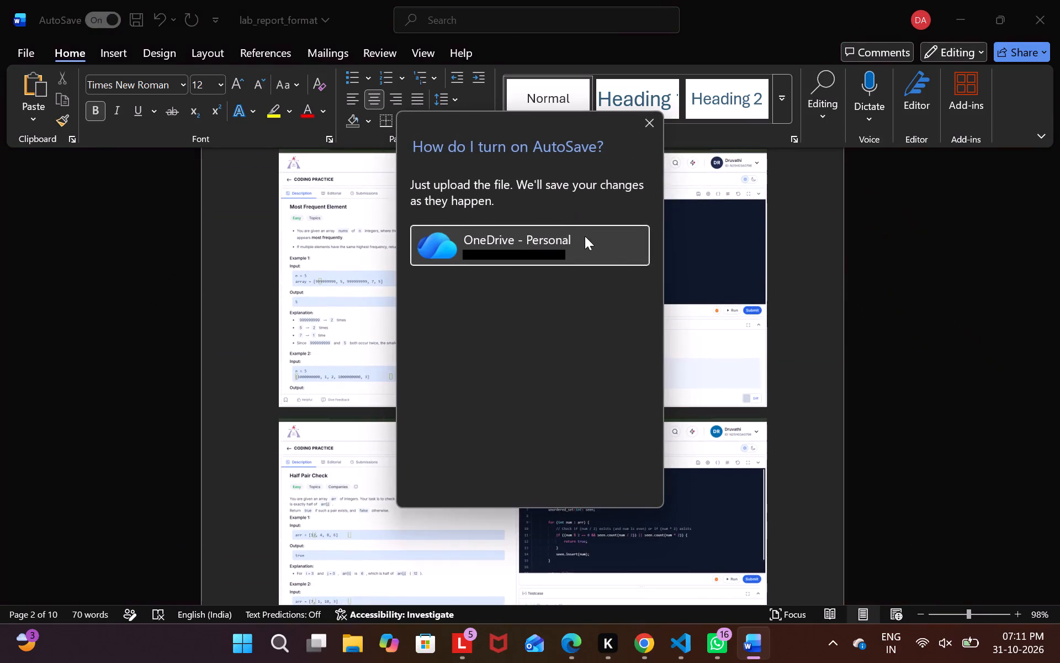
{"action": "left_click", "coordinate": [562, 238]}
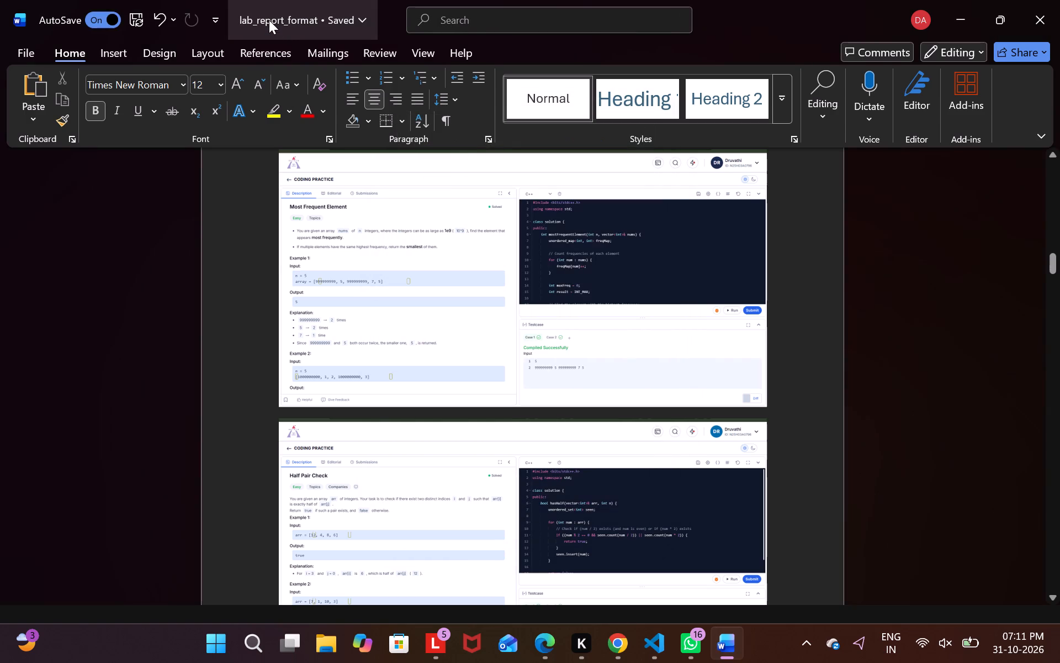
Rename the document as "dsa lab - 1" in the OneDrive Documents folder.
{"action": "left_click", "coordinate": [269, 20]}
{"action": "key", "text": "BackSpace"}
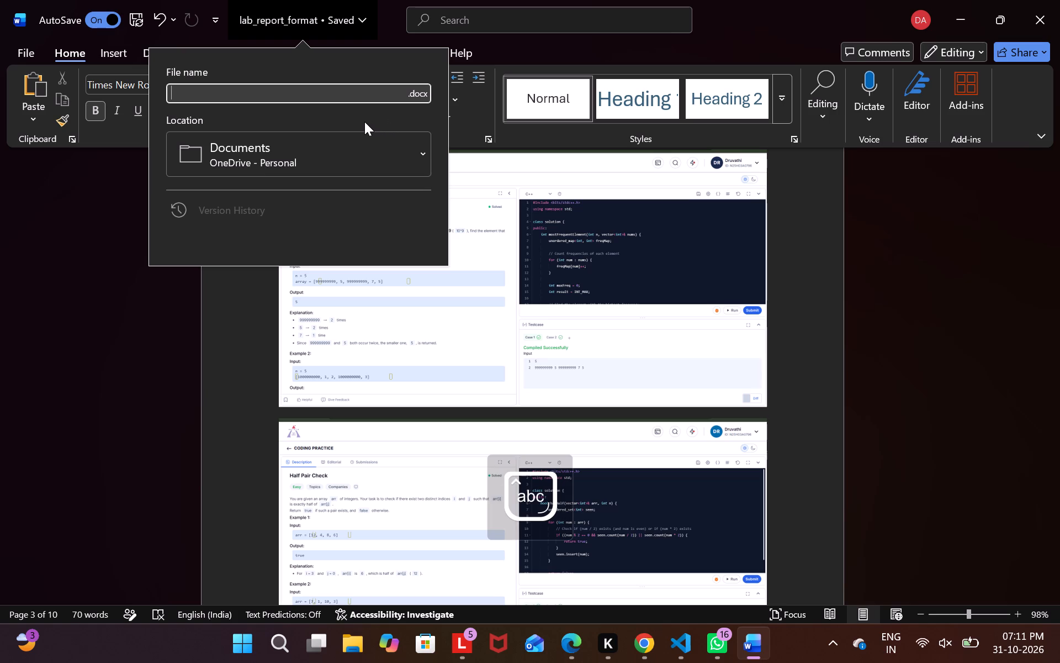
{"action": "type", "text": "dsa lab - 1"}
{"action": "key", "text": "space"}
{"action": "left_click", "coordinate": [153, 349]}
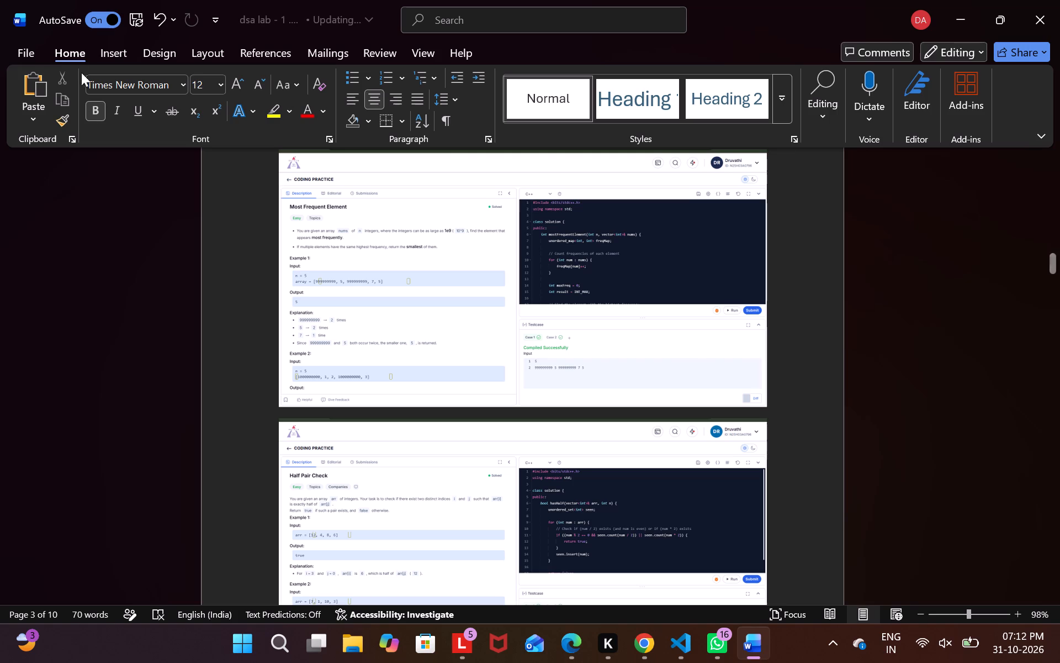
Switch to Chrome and close the Word window holding the dsa lab - 1 report.
{"action": "left_click", "coordinate": [27, 56]}
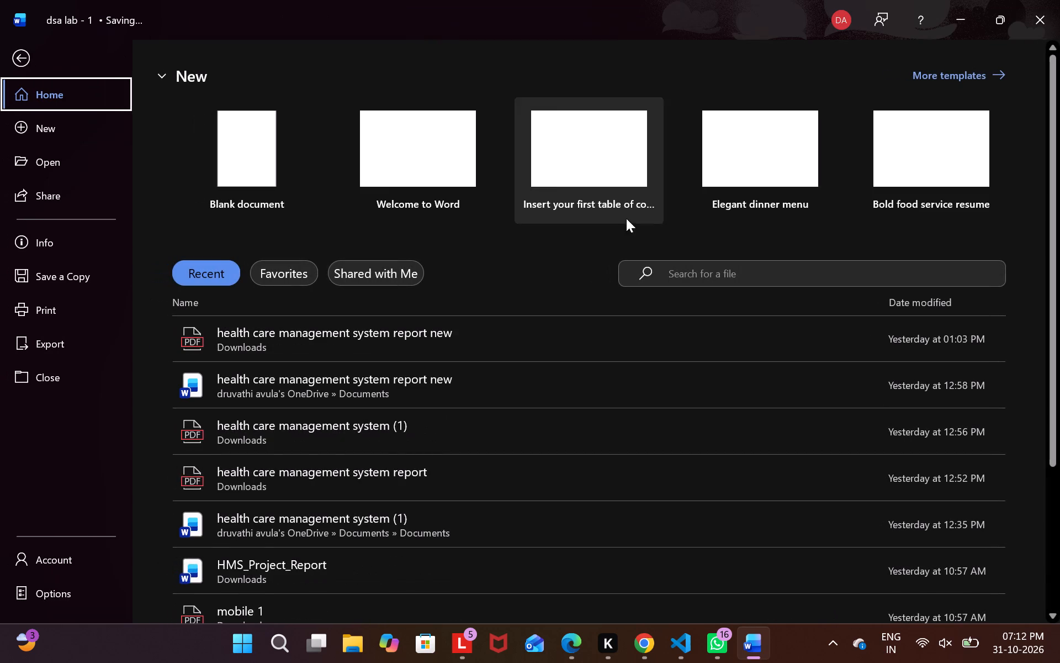
{"action": "left_click", "coordinate": [637, 589]}
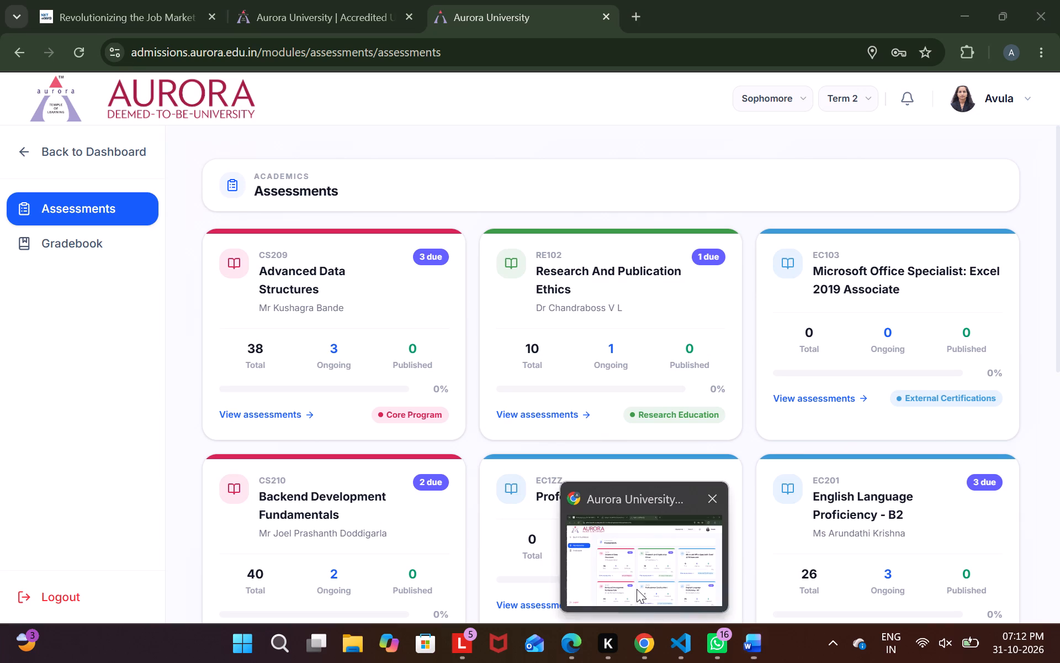
{"action": "left_click", "coordinate": [821, 492]}
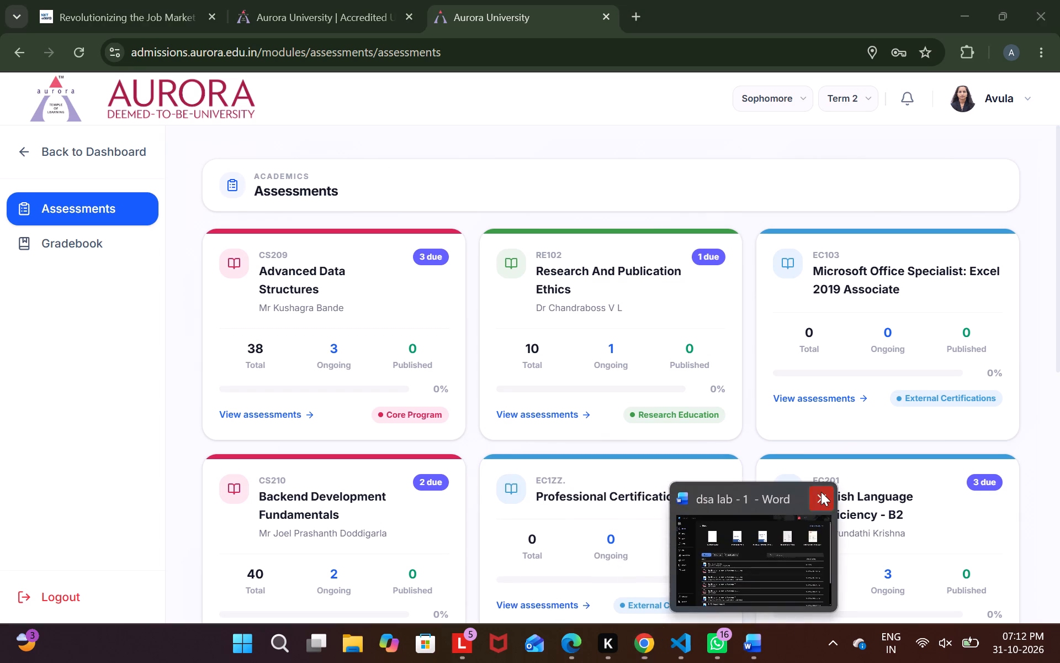
In a new browser tab, search Google for "word to pdf converter" and open iLovePDF's Word to PDF converter.
{"action": "left_click", "coordinate": [632, 10]}
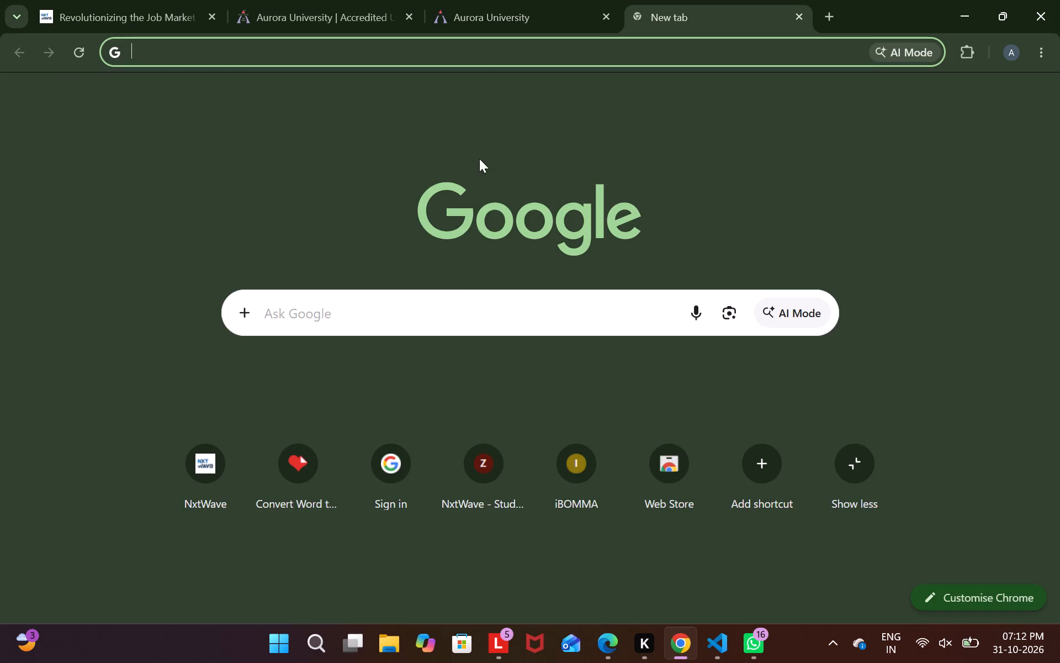
{"action": "left_click", "coordinate": [444, 320]}
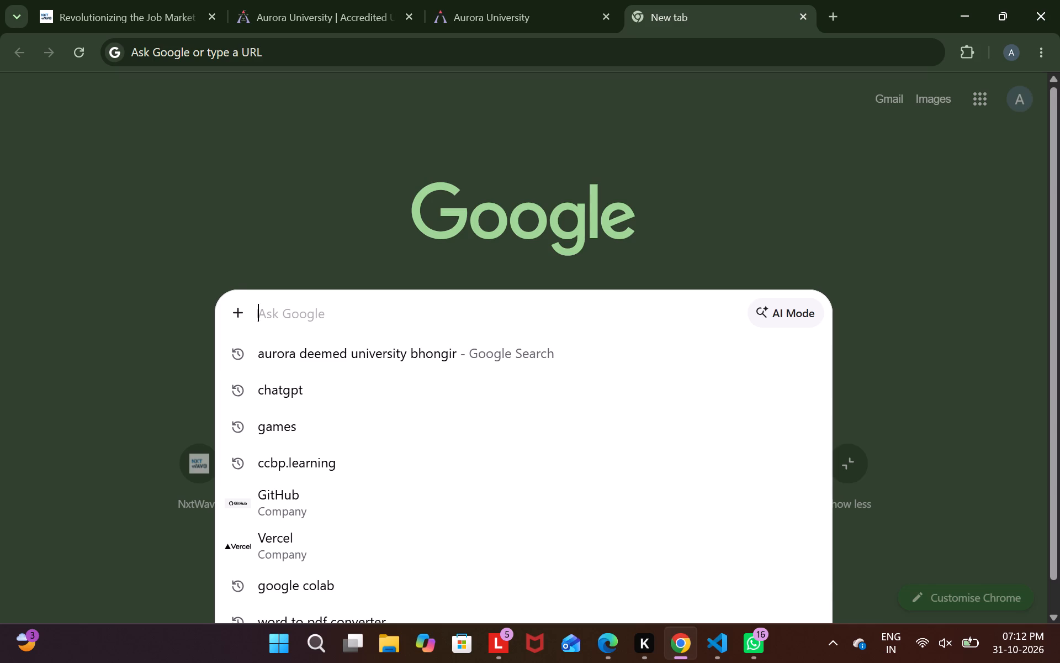
{"action": "type", "text": "word"}
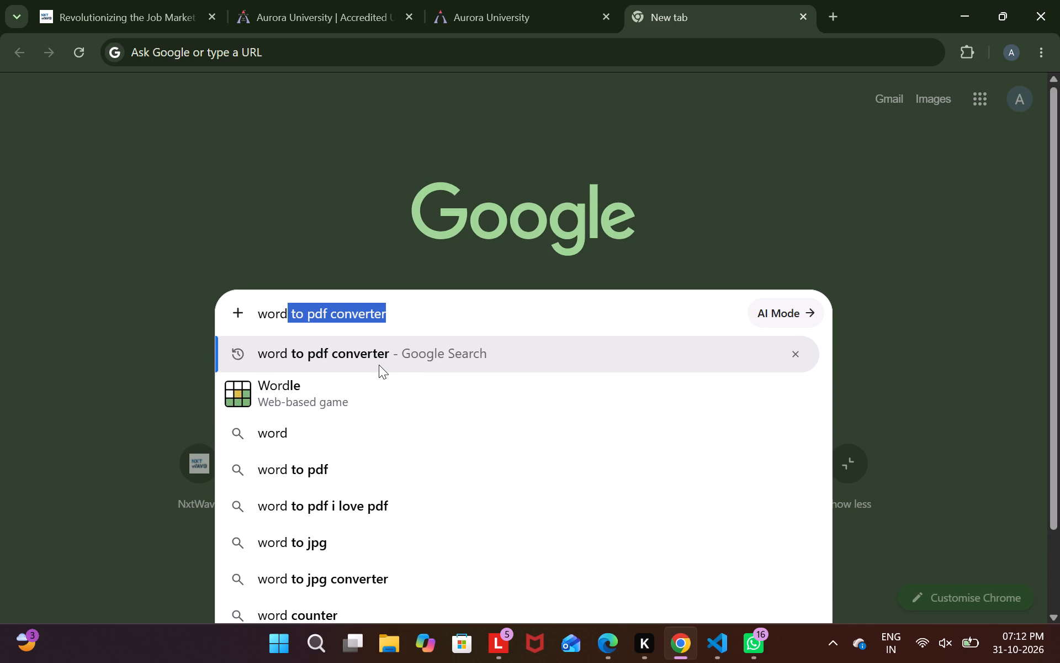
{"action": "left_click", "coordinate": [379, 365]}
{"action": "left_click", "coordinate": [182, 281]}
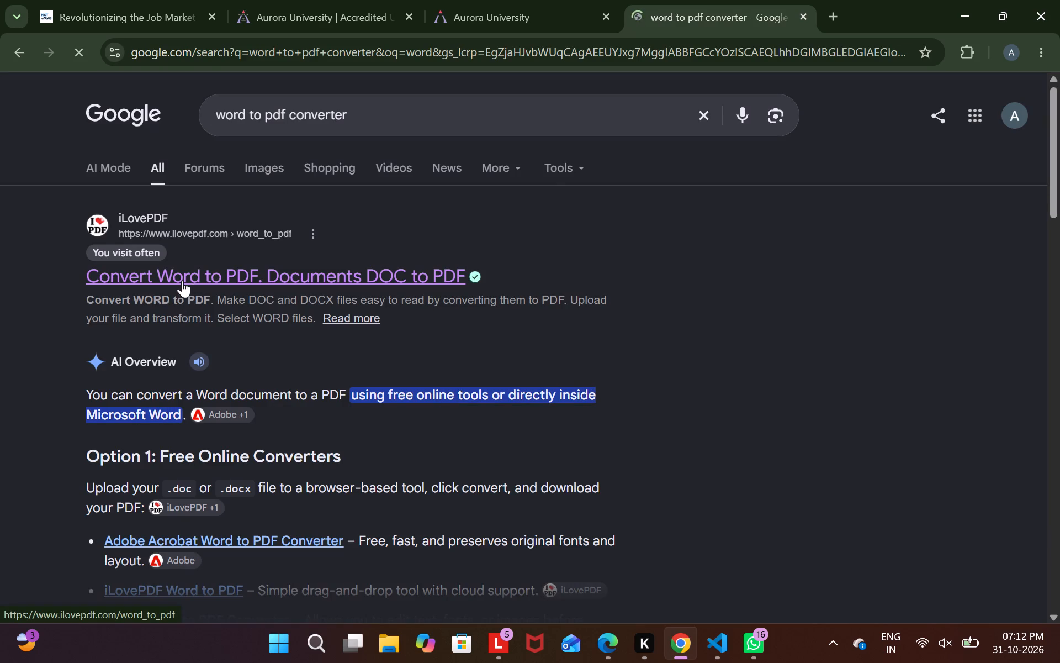
Search the Documents folder for "dsa" and upload the dsa lab - 1 Word file to the converter.
{"action": "left_click", "coordinate": [533, 276]}
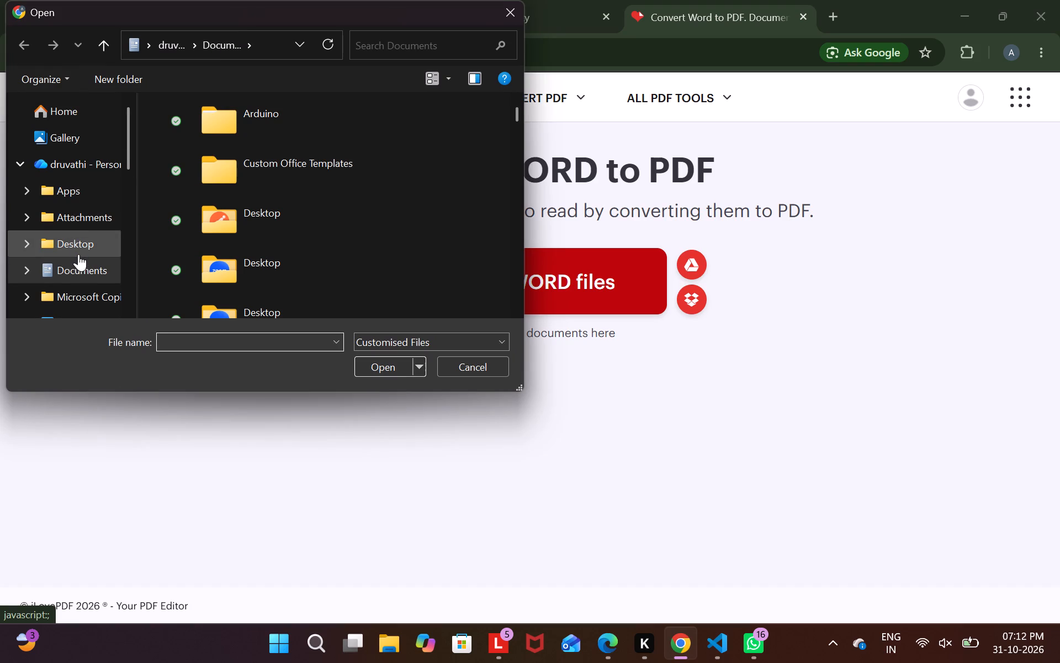
{"action": "left_click", "coordinate": [78, 262]}
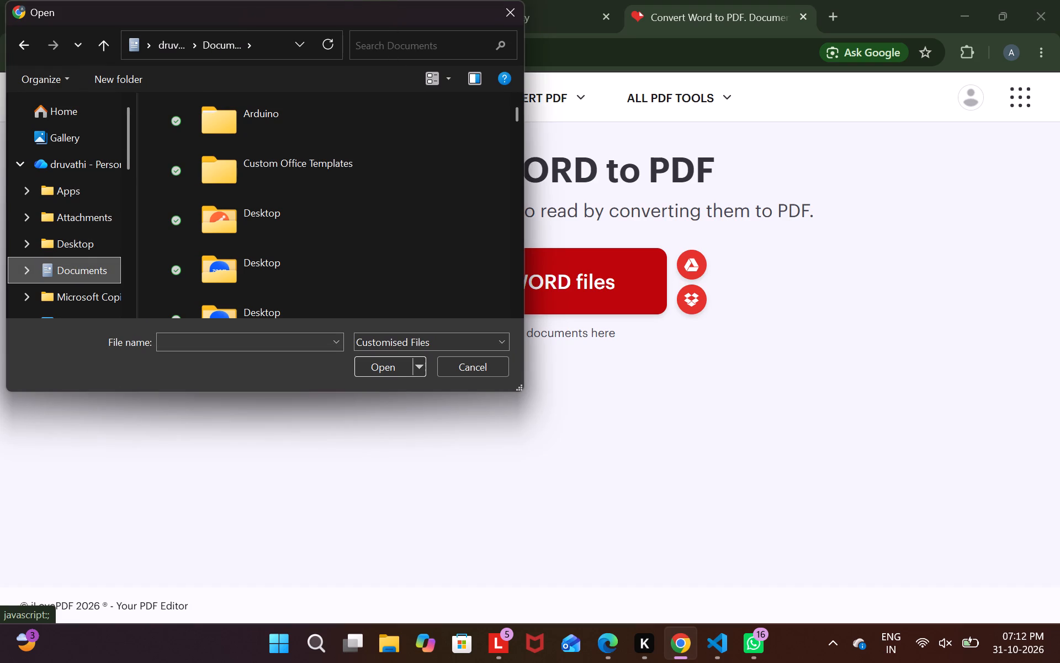
{"action": "left_click", "coordinate": [393, 49]}
{"action": "type", "text": "dsa"}
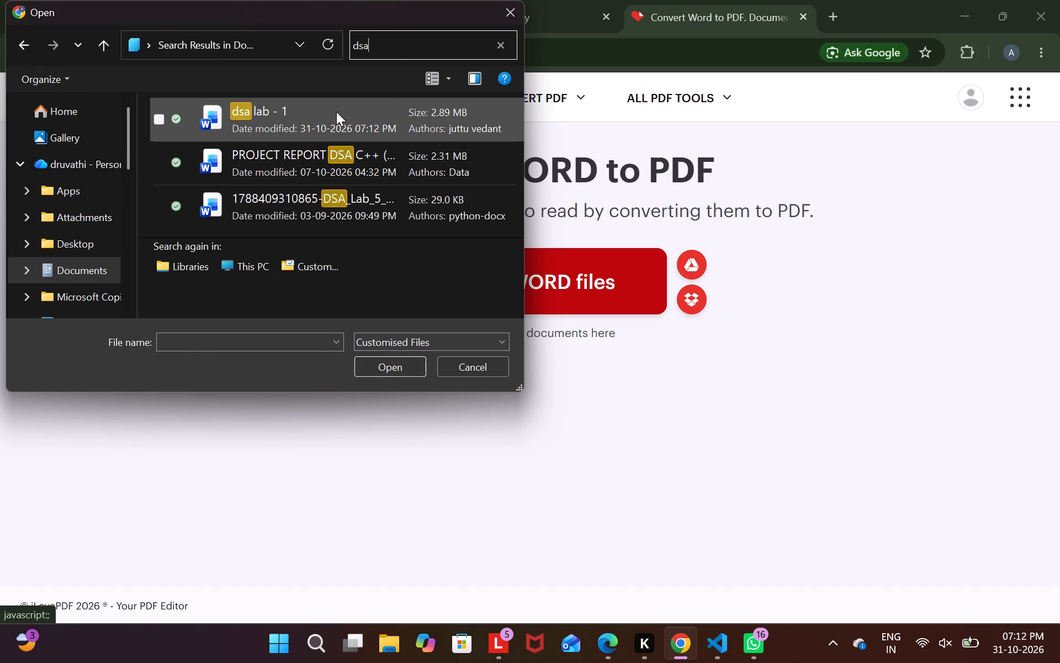
{"action": "left_click", "coordinate": [336, 112]}
{"action": "left_click", "coordinate": [378, 370]}
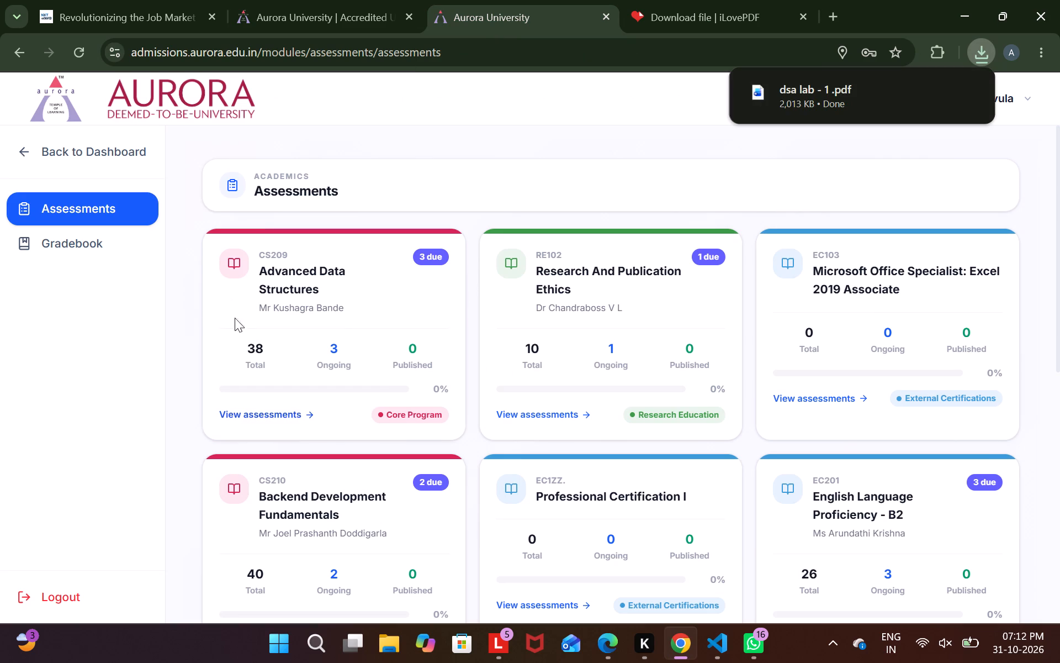
{"action": "left_click", "coordinate": [303, 298]}
{"action": "scroll", "coordinate": [558, 394], "scroll_direction": "down", "scroll_amount": 1}
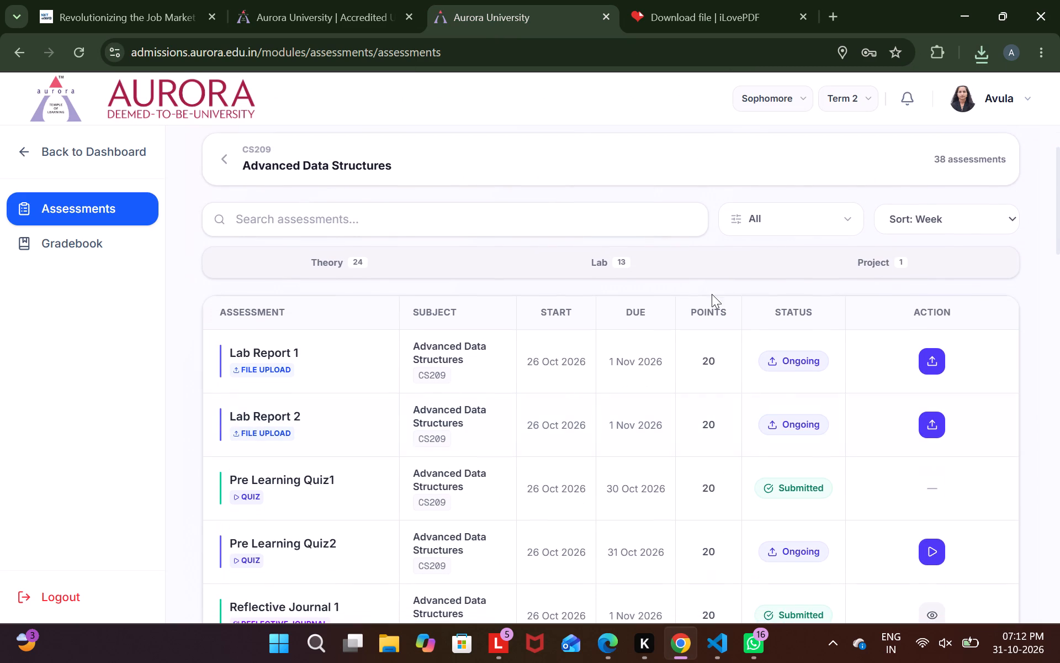
{"action": "left_click", "coordinate": [930, 352]}
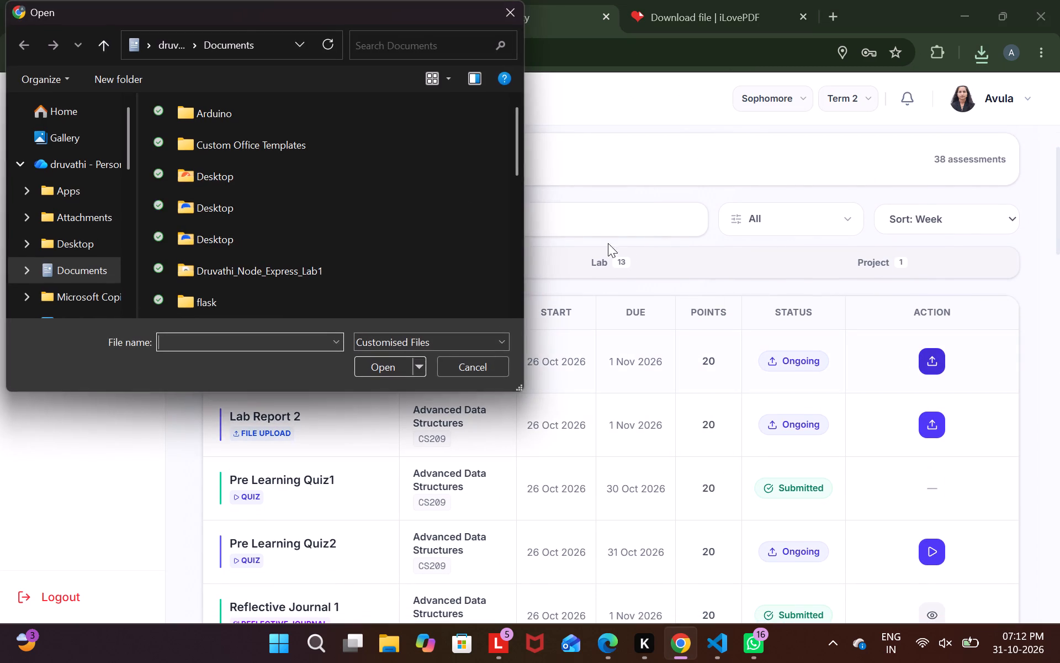
{"action": "scroll", "coordinate": [102, 270], "scroll_direction": "down", "scroll_amount": 1}
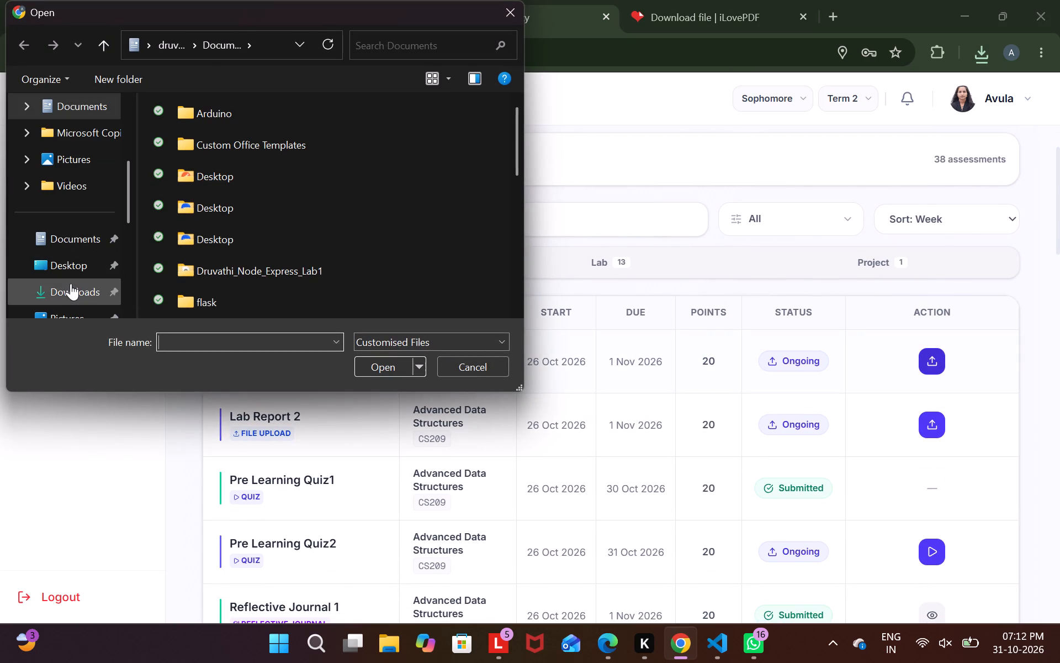
{"action": "left_click", "coordinate": [69, 291]}
{"action": "left_click", "coordinate": [260, 126]}
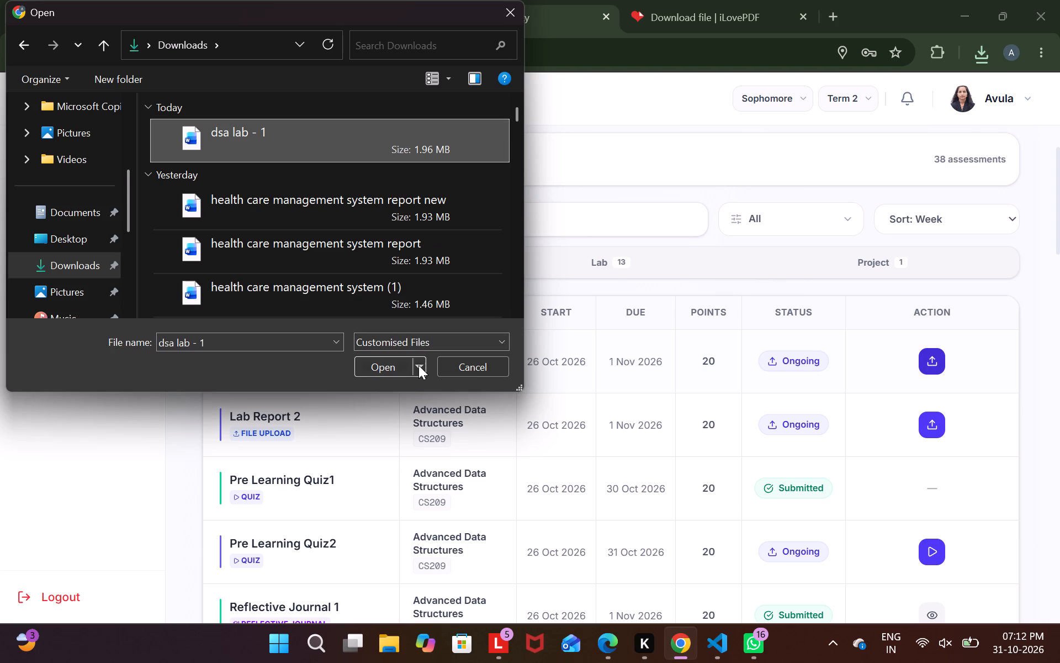
{"action": "left_click", "coordinate": [396, 365]}
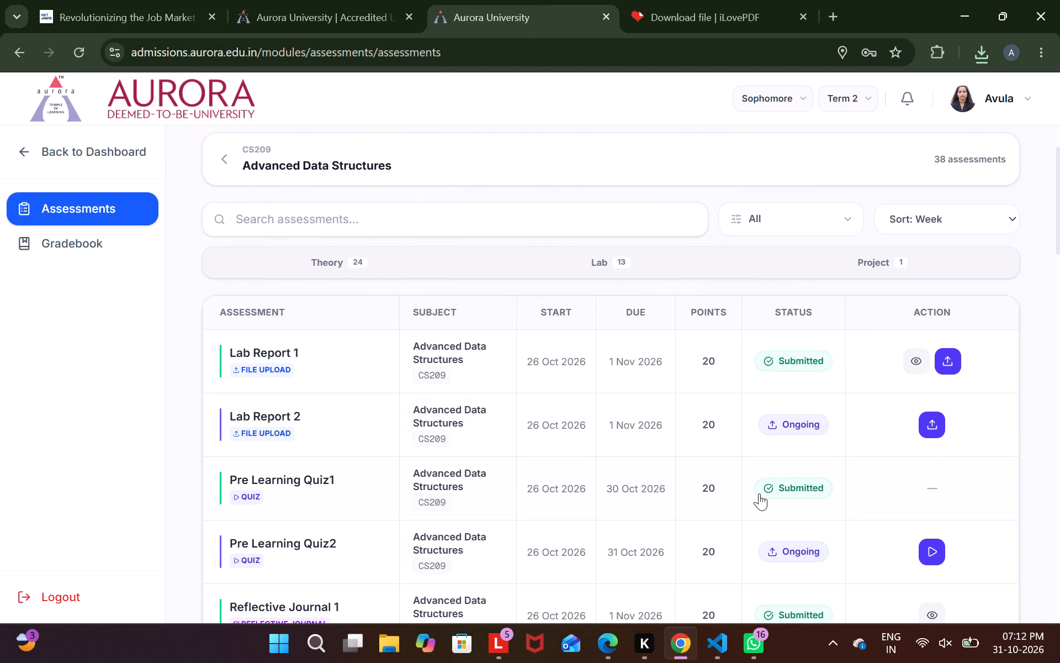
Switch to Visual Studio Code and review the lab-02 project's terminal output.
{"action": "left_click", "coordinate": [708, 569]}
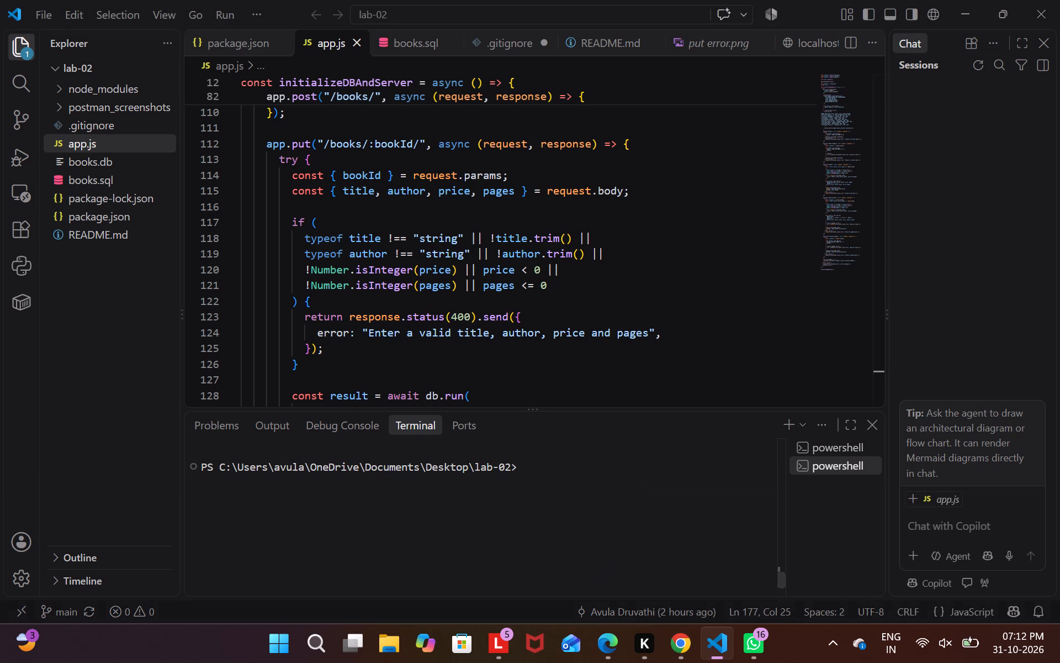
{"action": "scroll", "coordinate": [621, 522], "scroll_direction": "up", "scroll_amount": 2}
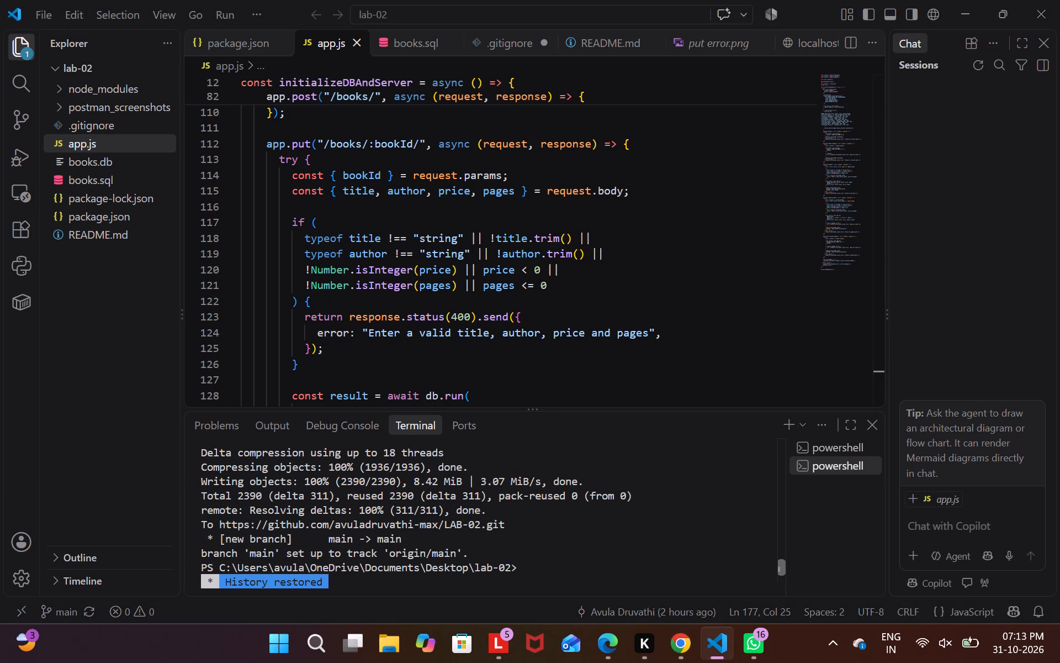